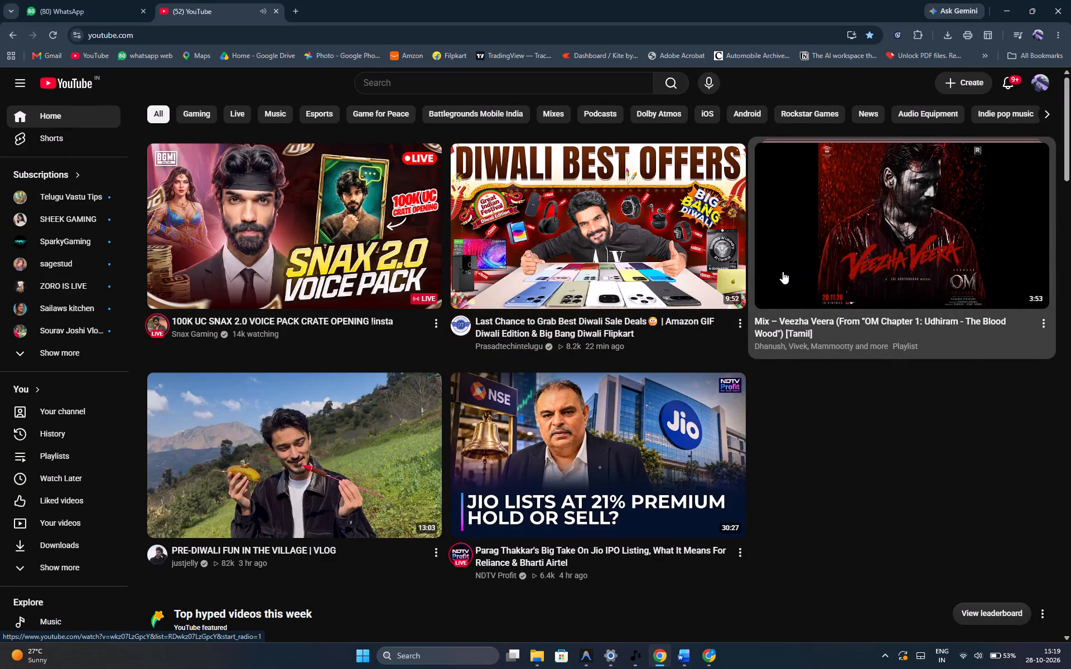
Search the web for codechef in a new browser tab and open the CodeChef home page from the results.
click(297, 7)
text(code)
key(Return)
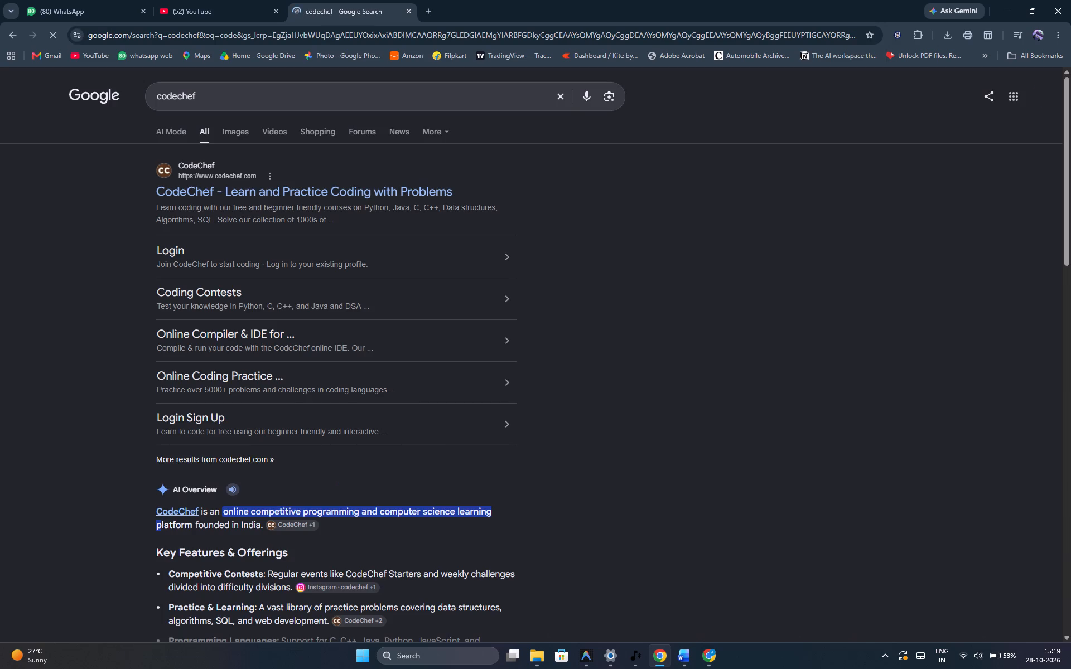
click(286, 191)
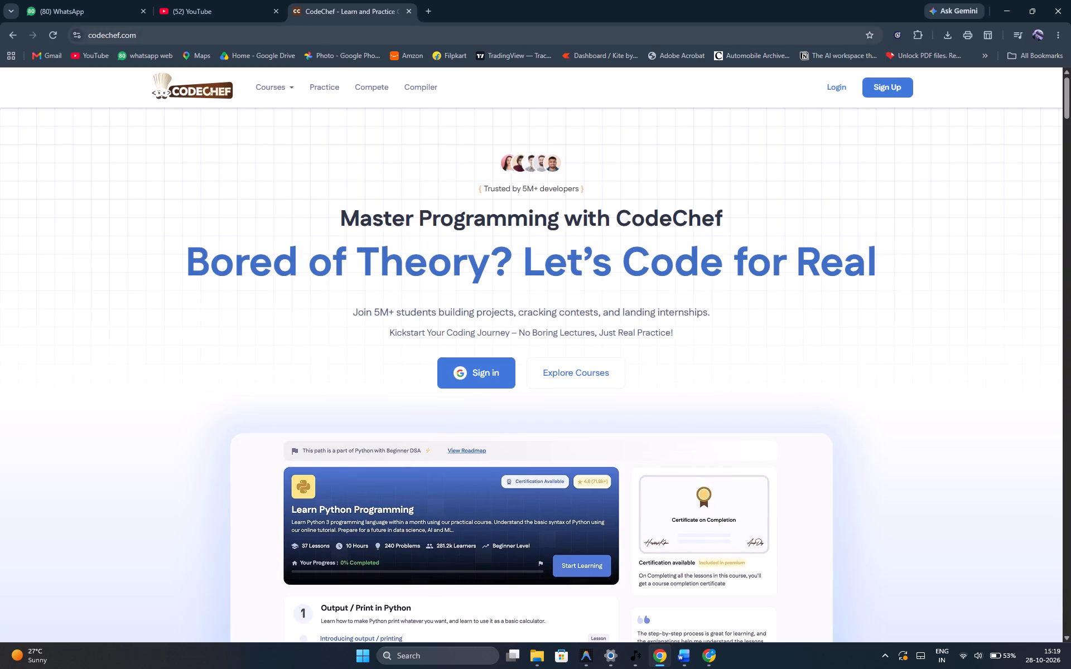
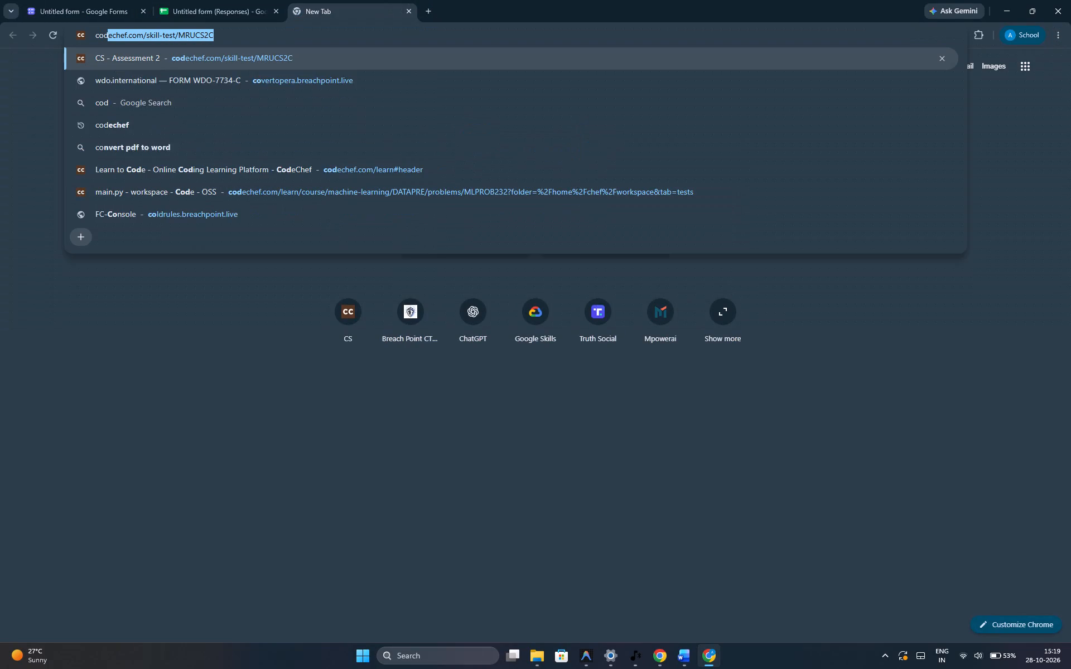
Open the CodeChef site, go to the account's profile page and look over its activity, learning paths and badges.
key(Return)
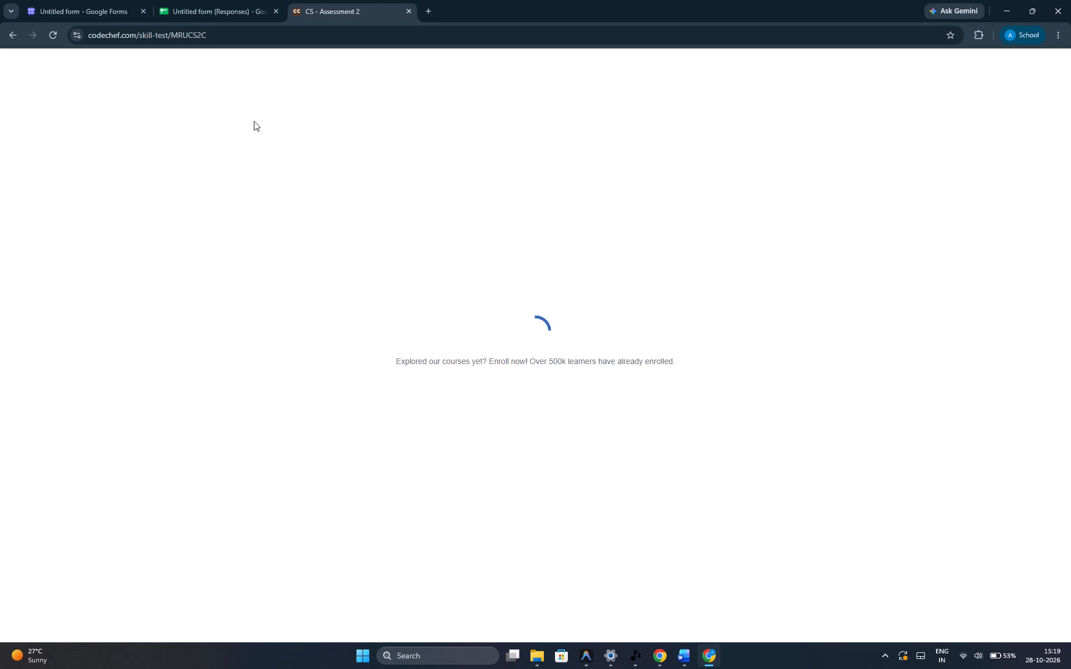
click(203, 75)
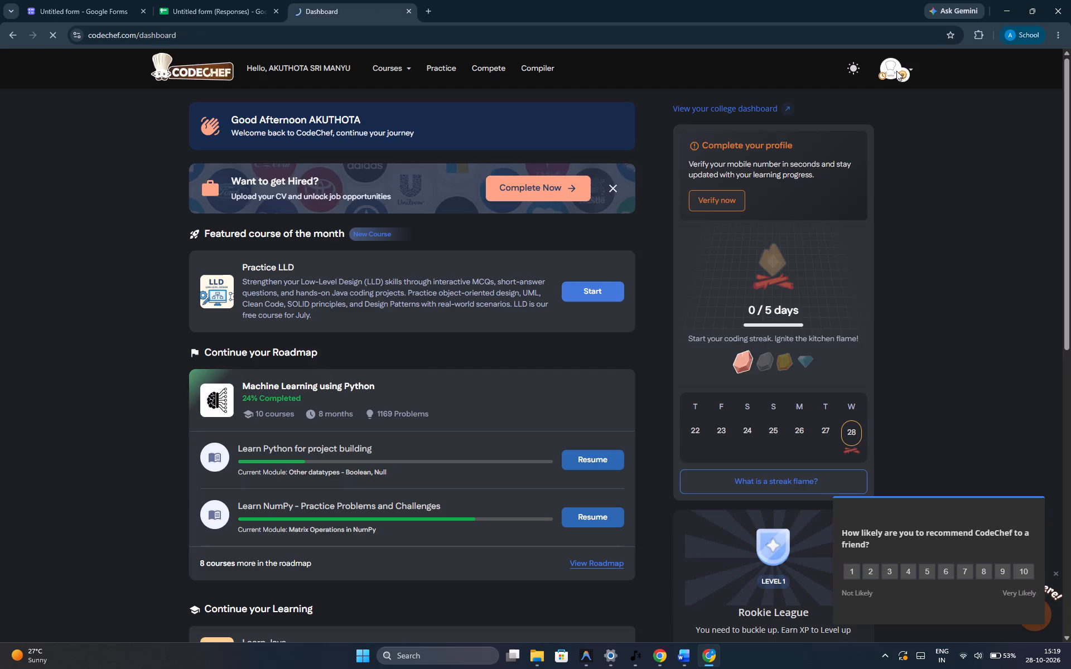
click(896, 77)
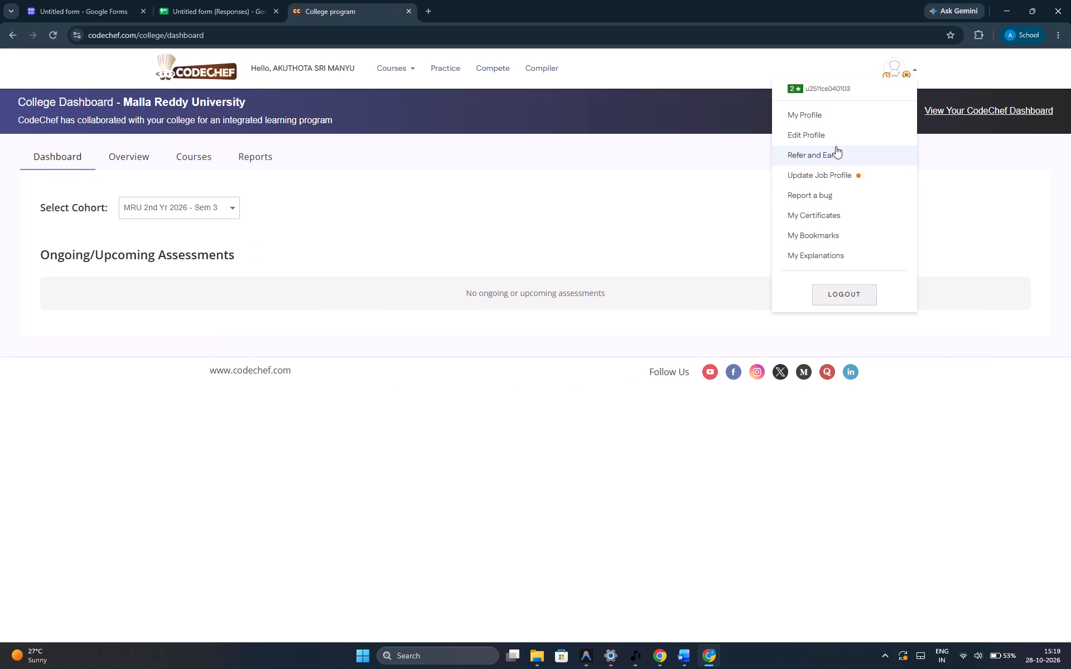
click(838, 120)
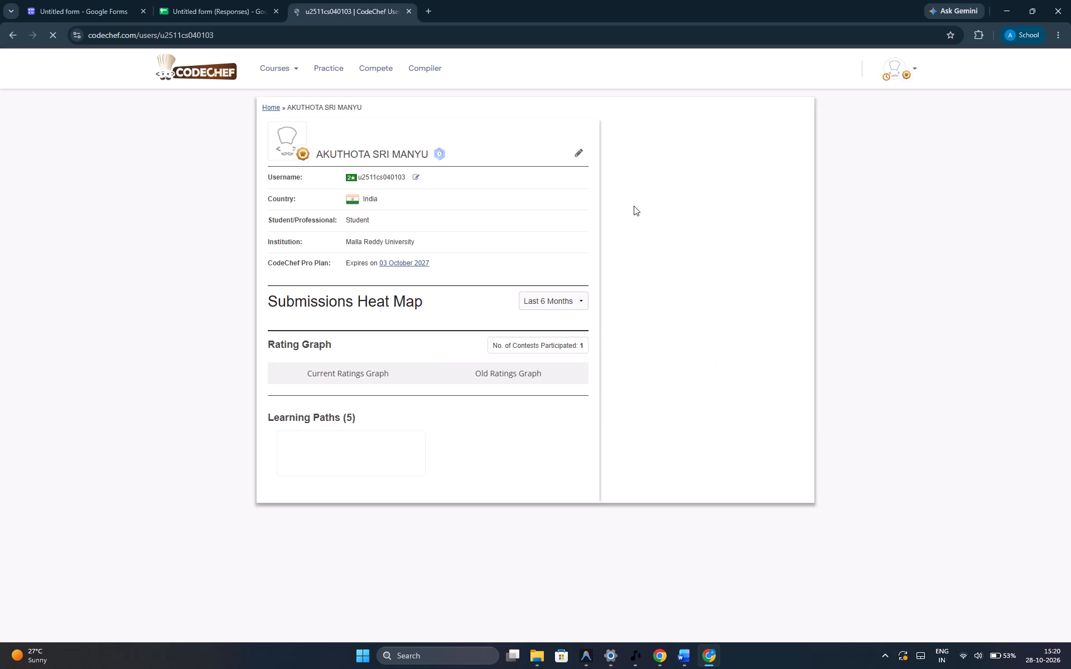
scroll(435, 254, down, 4)
scroll(435, 254, up, 5)
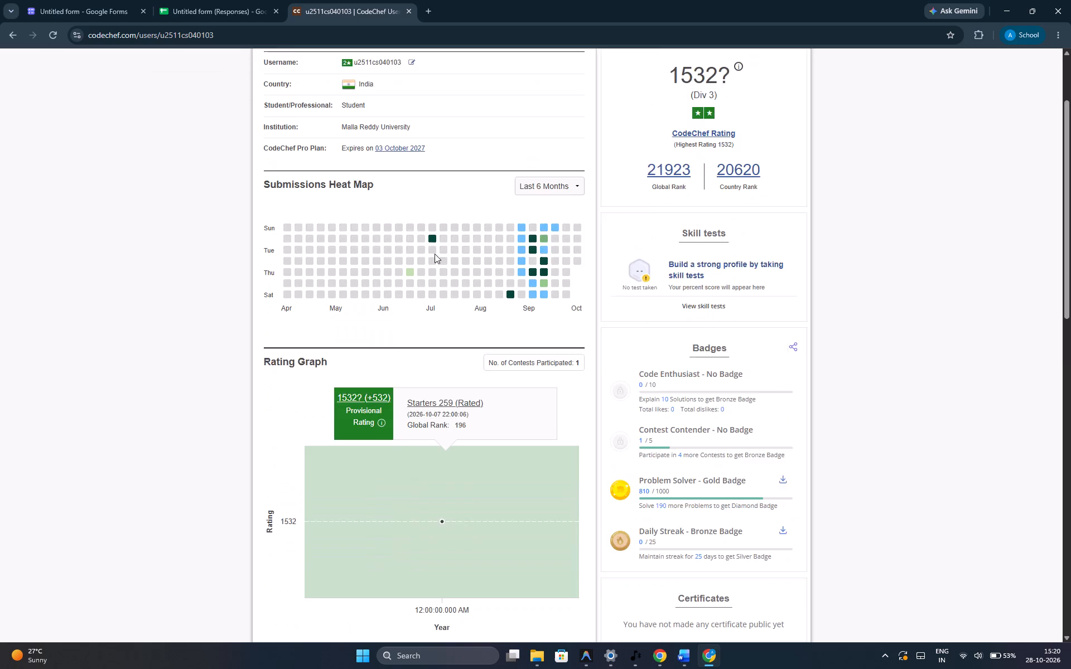
scroll(405, 190, down, 5)
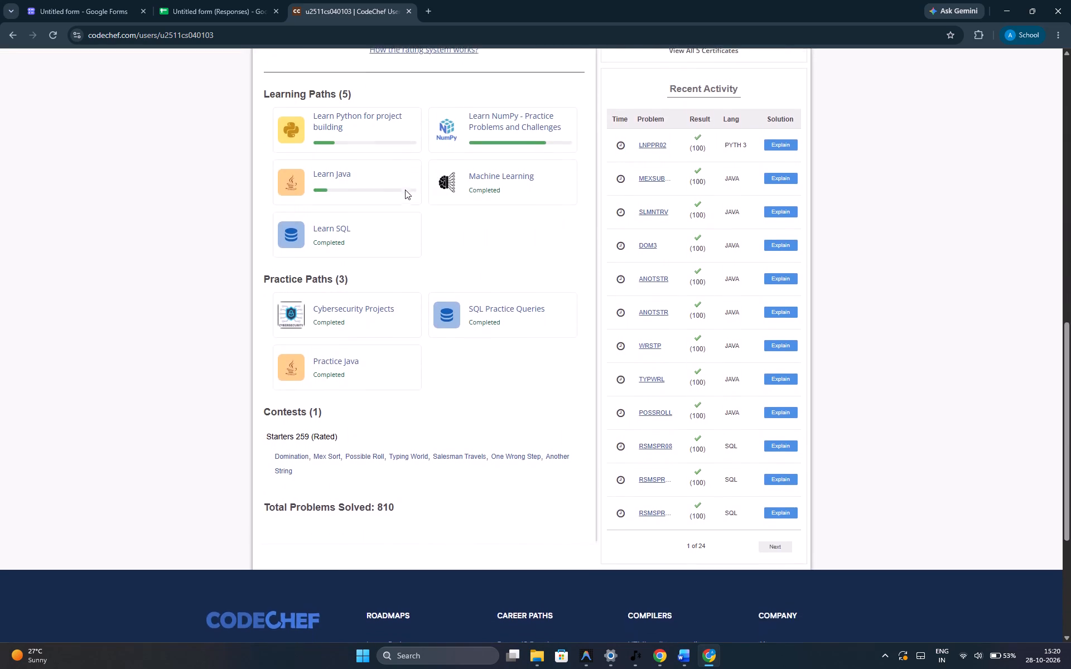
scroll(405, 190, up, 8)
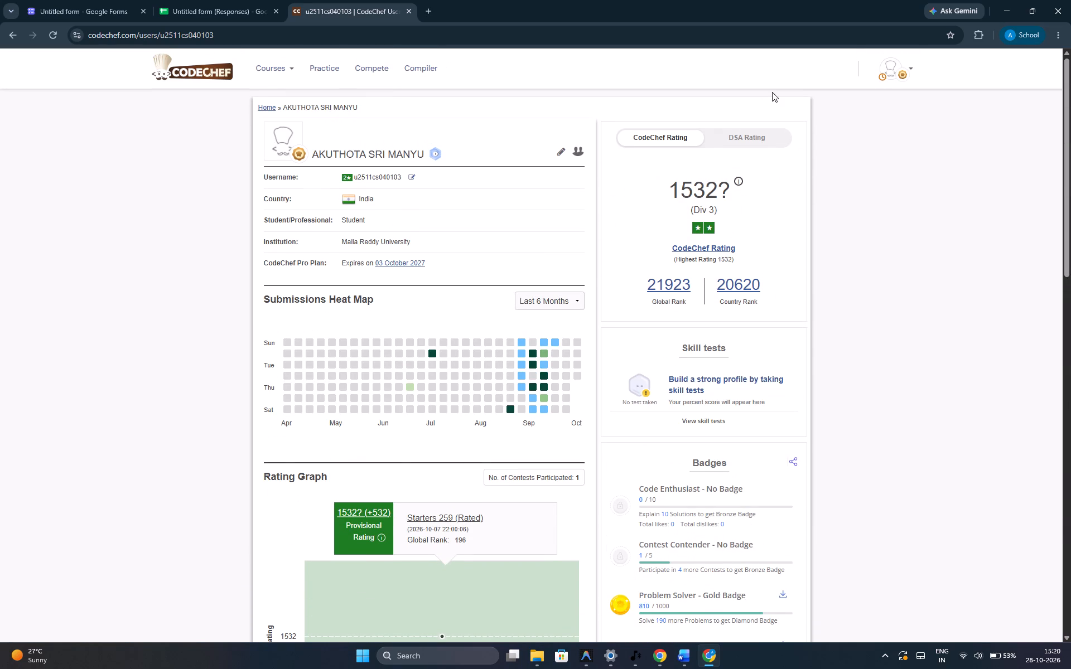
Open the account's My Certificates page on CodeChef.
click(909, 71)
click(814, 225)
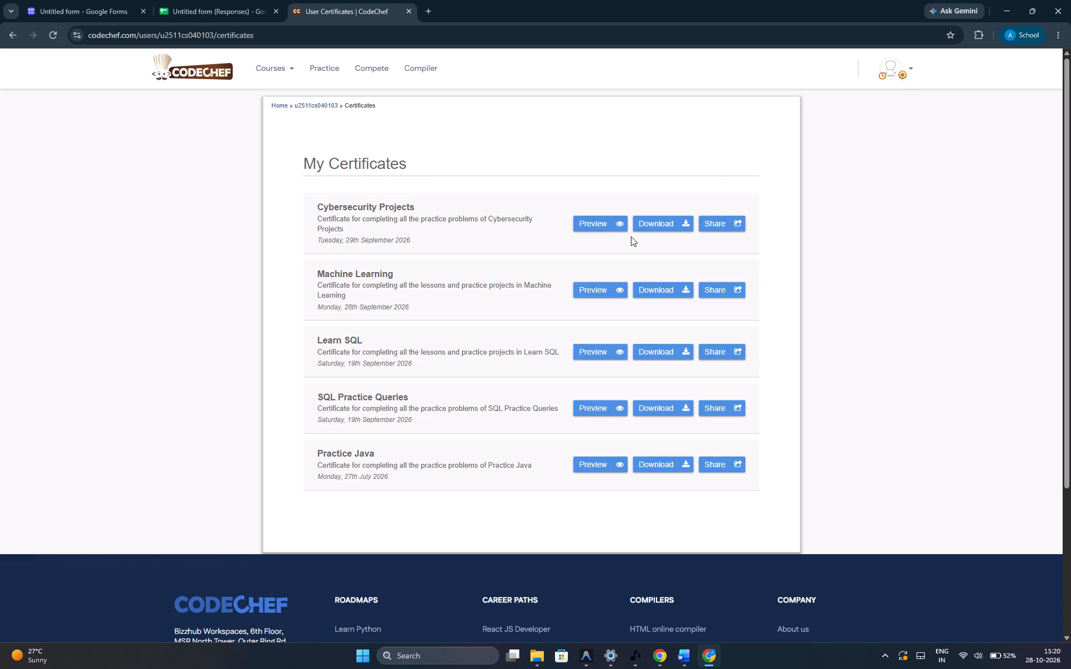
click(434, 0)
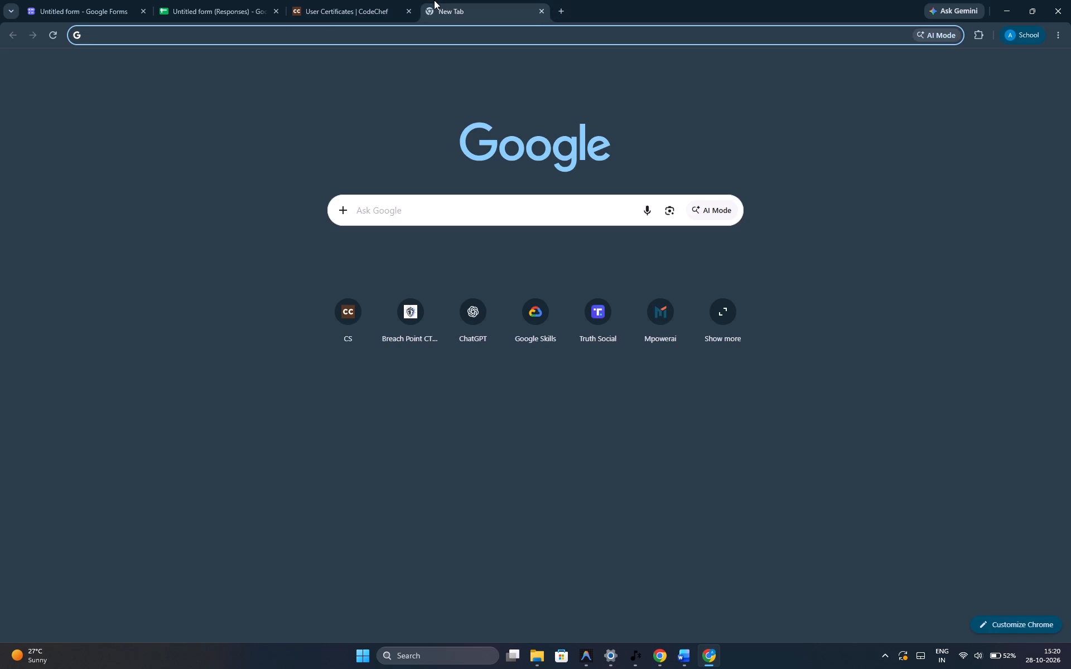
Go to the Google Forms home page, create a new blank form and dismiss the Gemini creation prompt.
click(113, 0)
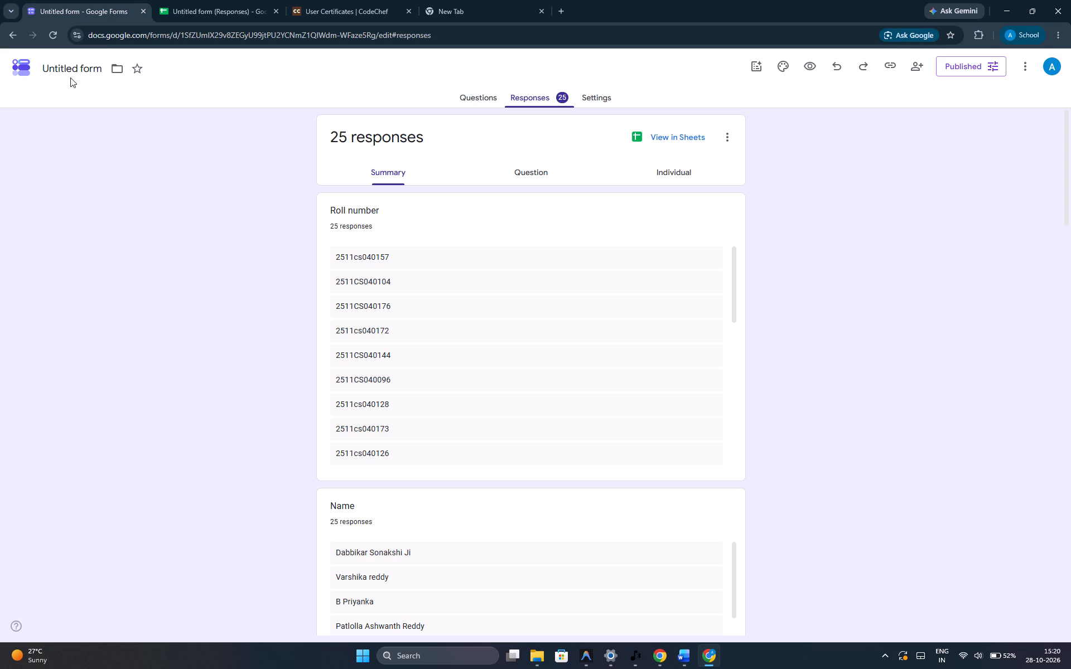
drag(70, 77, 68, 70)
click(68, 70)
click(31, 69)
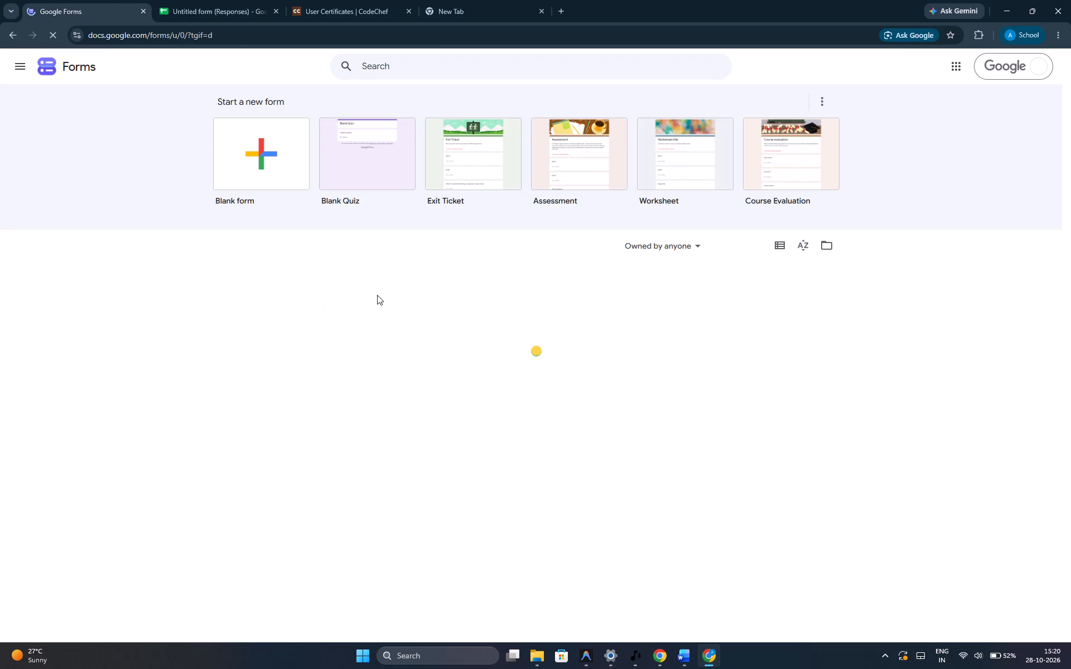
click(279, 153)
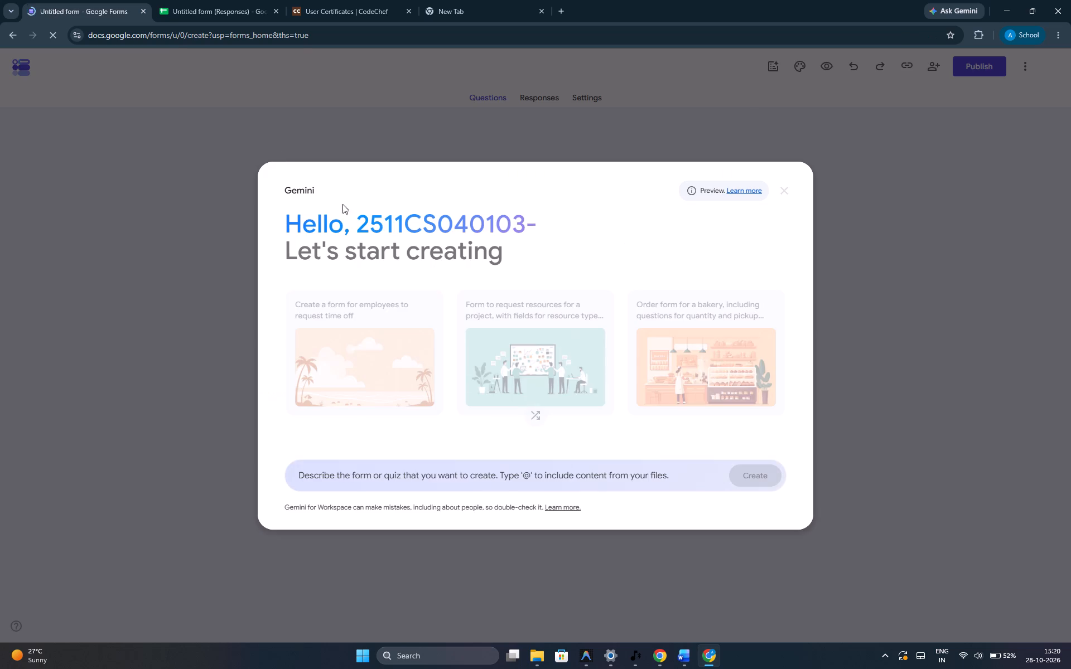
drag(775, 212, 783, 196)
click(783, 196)
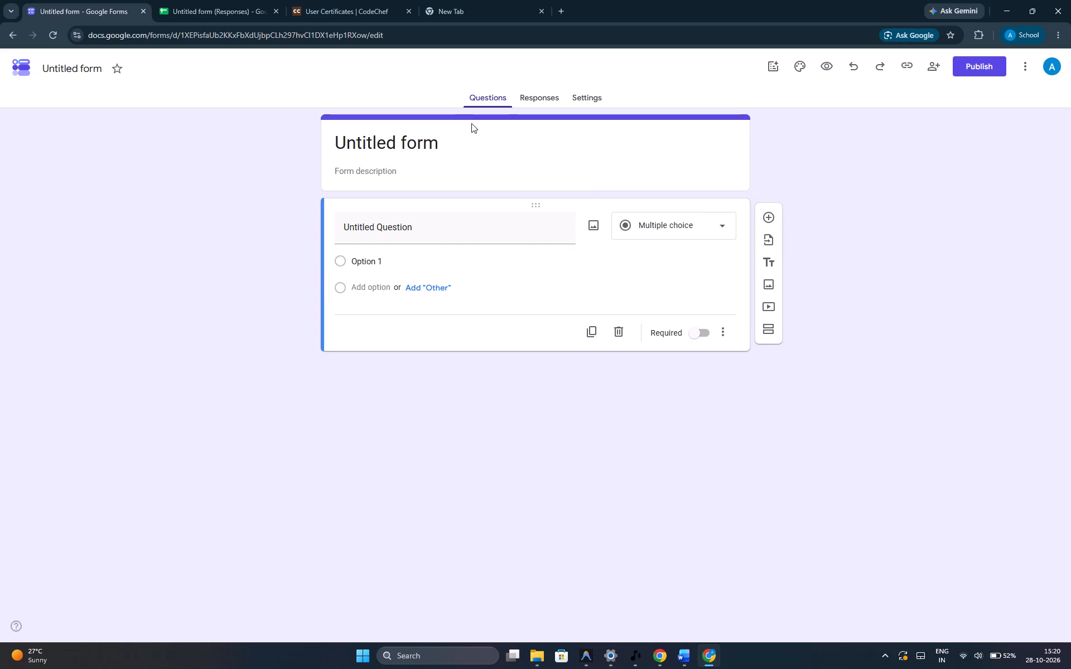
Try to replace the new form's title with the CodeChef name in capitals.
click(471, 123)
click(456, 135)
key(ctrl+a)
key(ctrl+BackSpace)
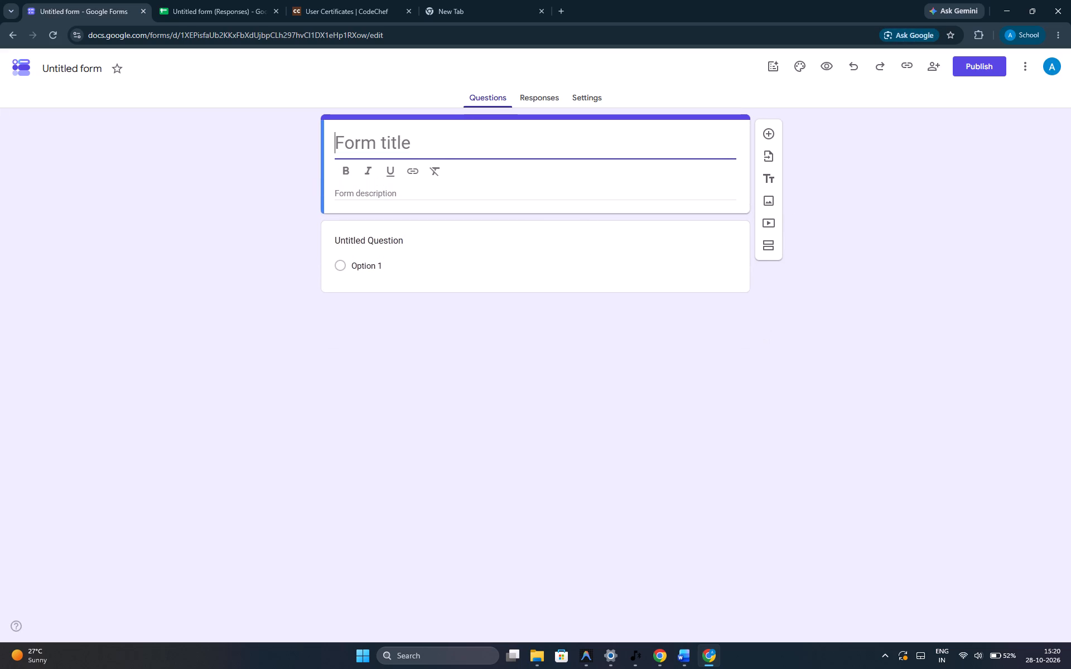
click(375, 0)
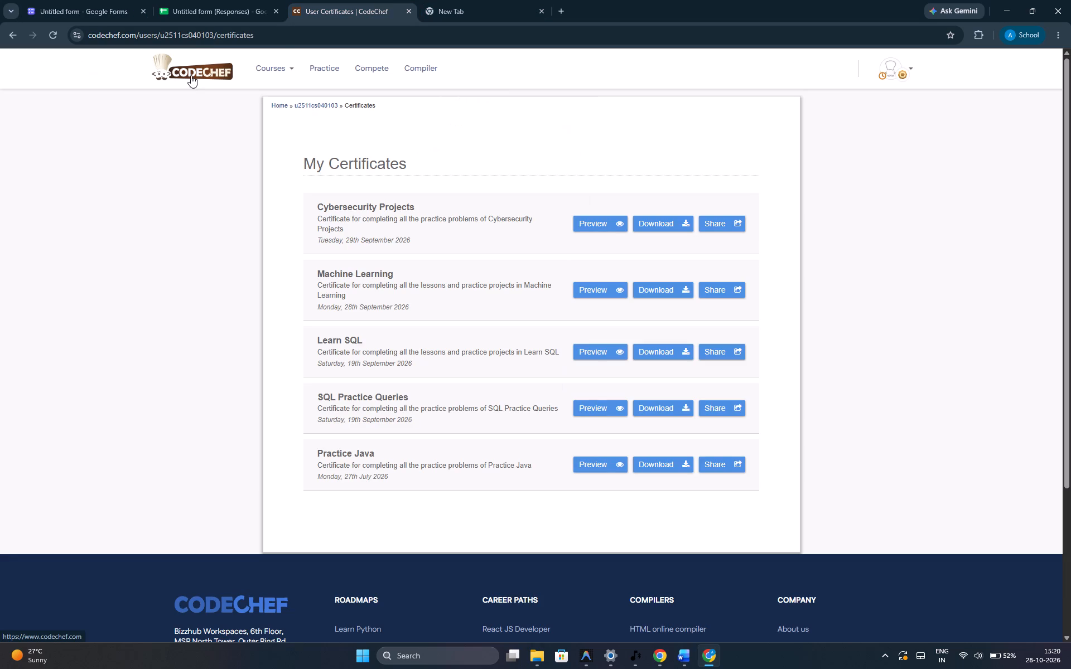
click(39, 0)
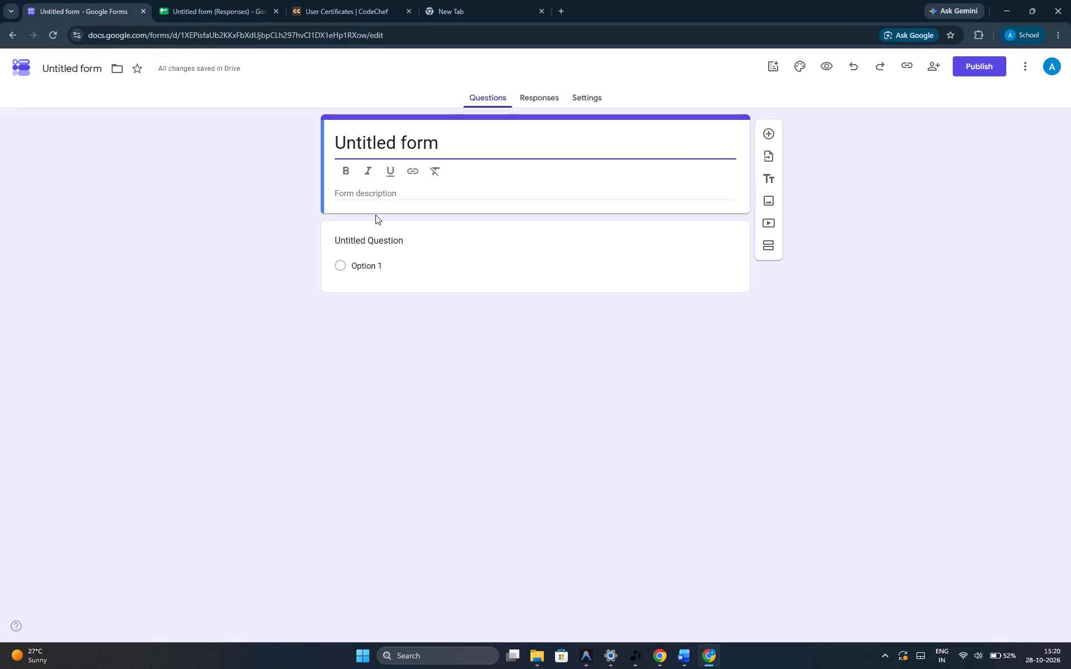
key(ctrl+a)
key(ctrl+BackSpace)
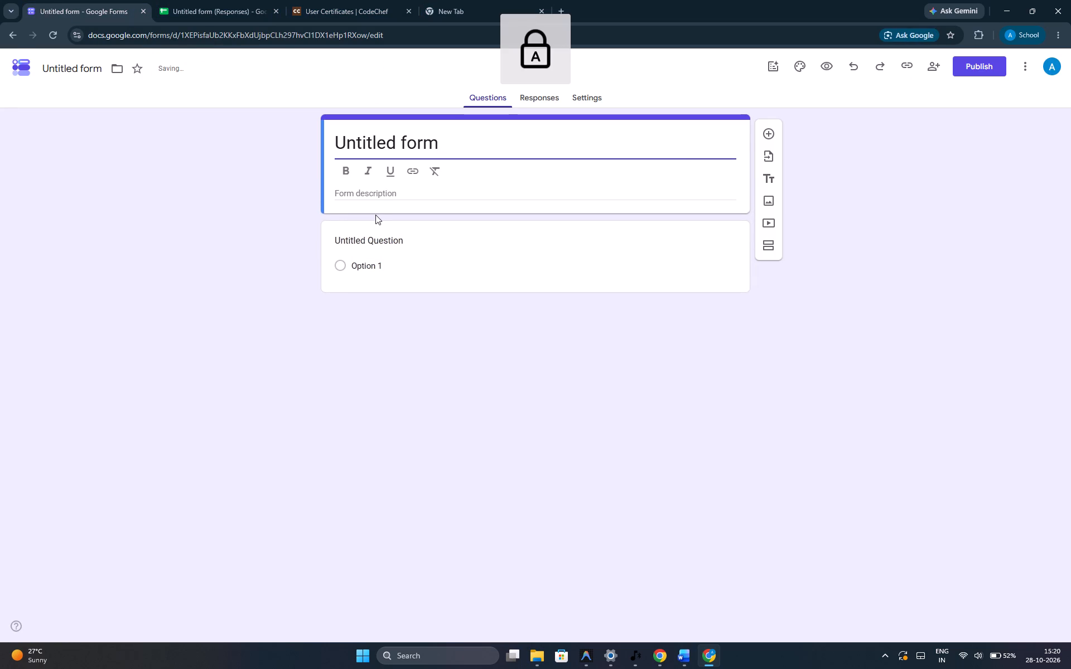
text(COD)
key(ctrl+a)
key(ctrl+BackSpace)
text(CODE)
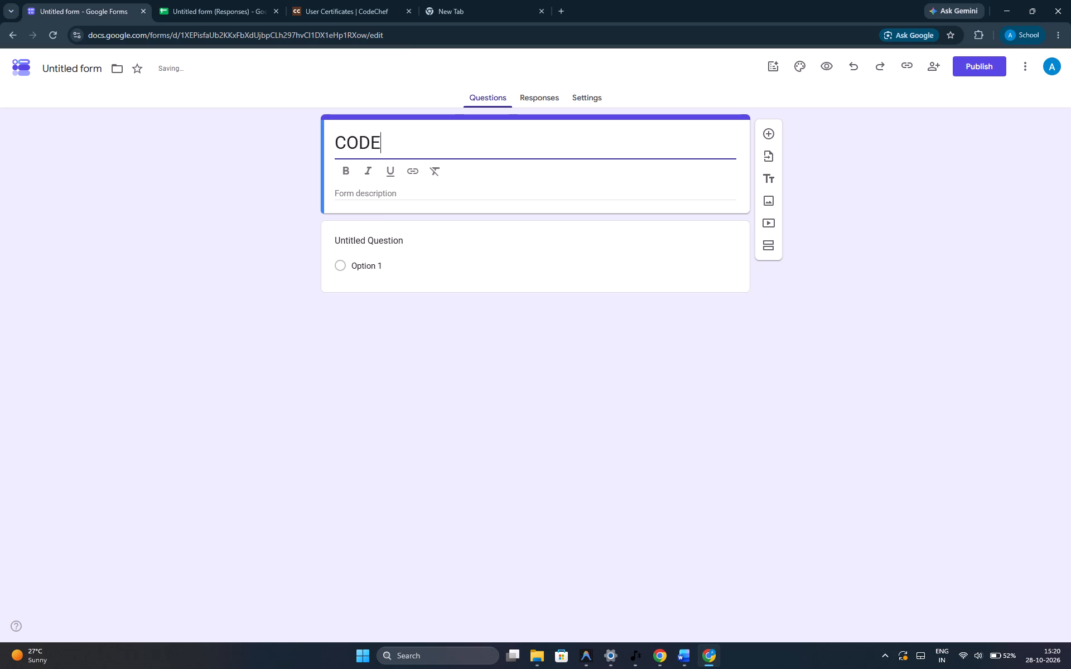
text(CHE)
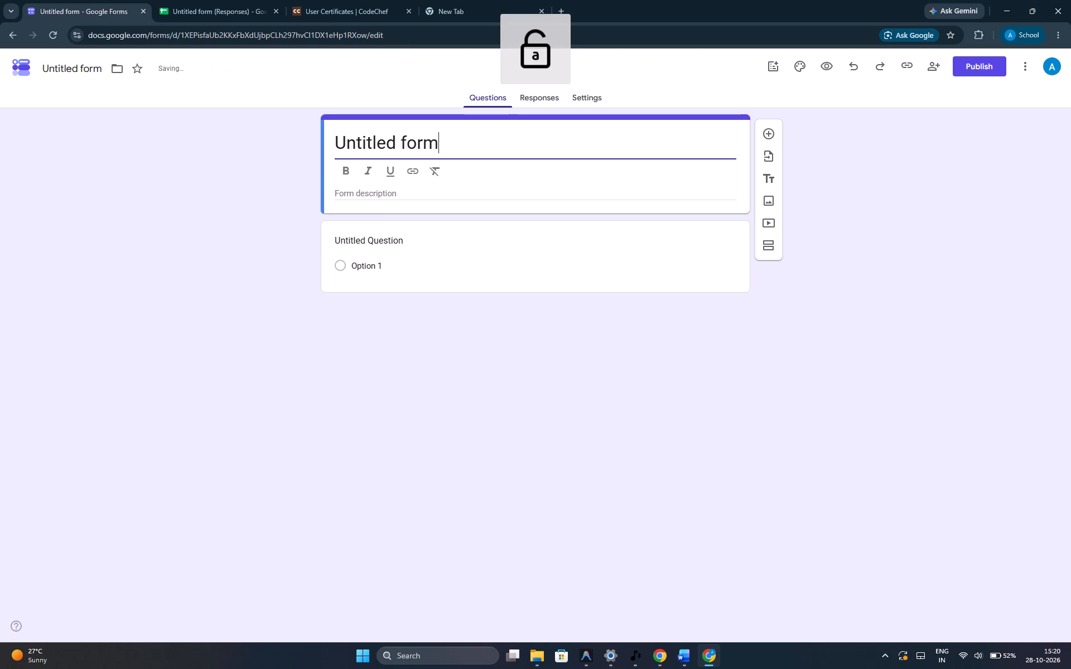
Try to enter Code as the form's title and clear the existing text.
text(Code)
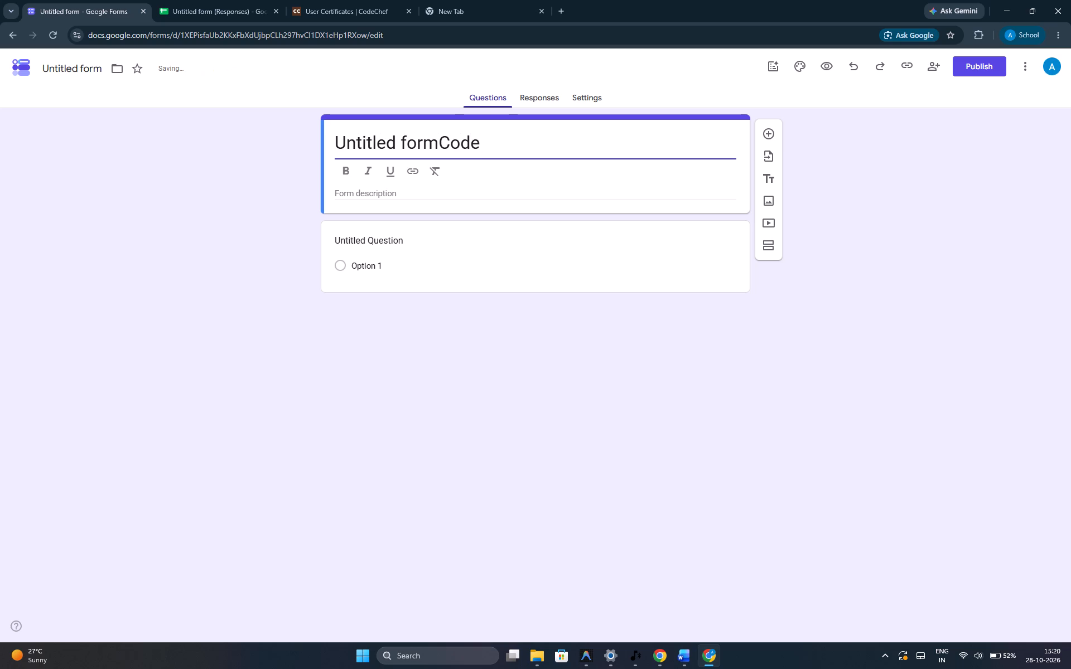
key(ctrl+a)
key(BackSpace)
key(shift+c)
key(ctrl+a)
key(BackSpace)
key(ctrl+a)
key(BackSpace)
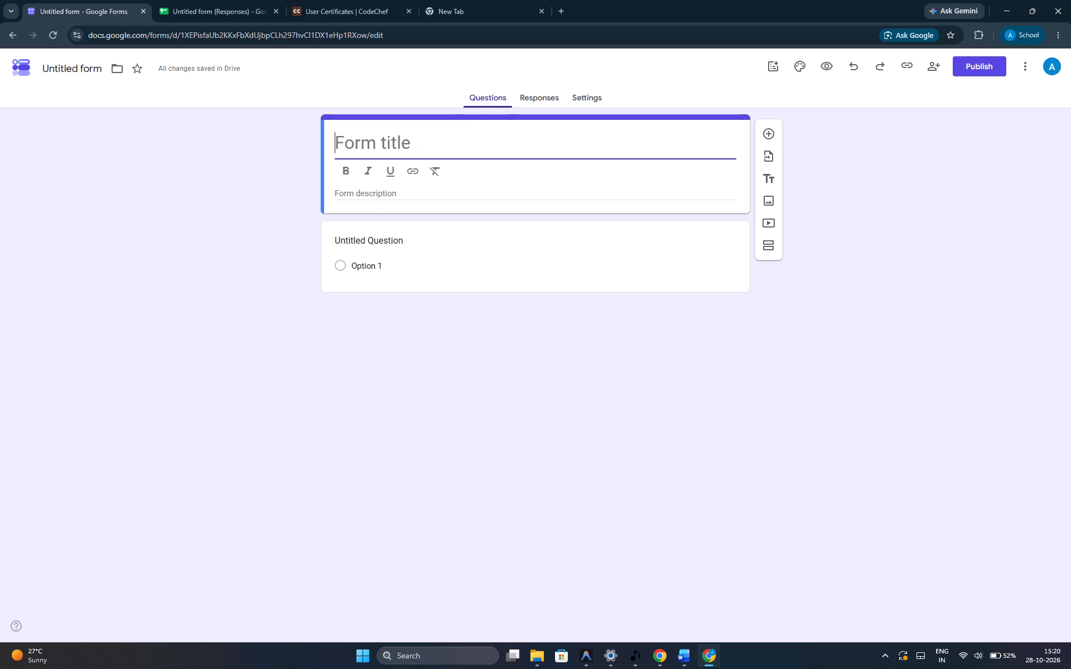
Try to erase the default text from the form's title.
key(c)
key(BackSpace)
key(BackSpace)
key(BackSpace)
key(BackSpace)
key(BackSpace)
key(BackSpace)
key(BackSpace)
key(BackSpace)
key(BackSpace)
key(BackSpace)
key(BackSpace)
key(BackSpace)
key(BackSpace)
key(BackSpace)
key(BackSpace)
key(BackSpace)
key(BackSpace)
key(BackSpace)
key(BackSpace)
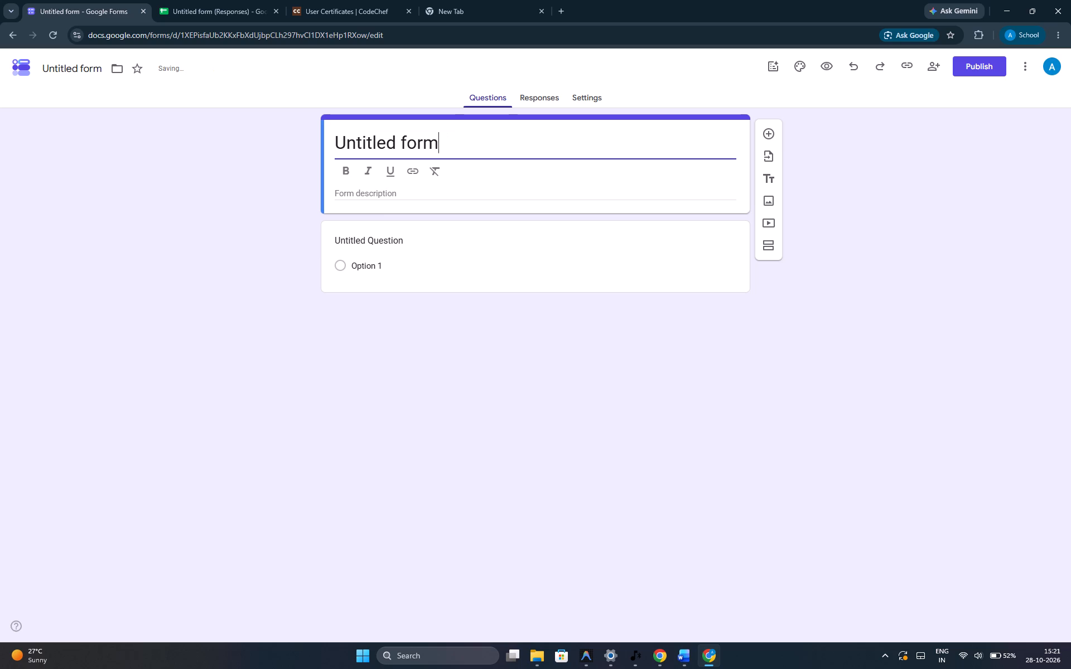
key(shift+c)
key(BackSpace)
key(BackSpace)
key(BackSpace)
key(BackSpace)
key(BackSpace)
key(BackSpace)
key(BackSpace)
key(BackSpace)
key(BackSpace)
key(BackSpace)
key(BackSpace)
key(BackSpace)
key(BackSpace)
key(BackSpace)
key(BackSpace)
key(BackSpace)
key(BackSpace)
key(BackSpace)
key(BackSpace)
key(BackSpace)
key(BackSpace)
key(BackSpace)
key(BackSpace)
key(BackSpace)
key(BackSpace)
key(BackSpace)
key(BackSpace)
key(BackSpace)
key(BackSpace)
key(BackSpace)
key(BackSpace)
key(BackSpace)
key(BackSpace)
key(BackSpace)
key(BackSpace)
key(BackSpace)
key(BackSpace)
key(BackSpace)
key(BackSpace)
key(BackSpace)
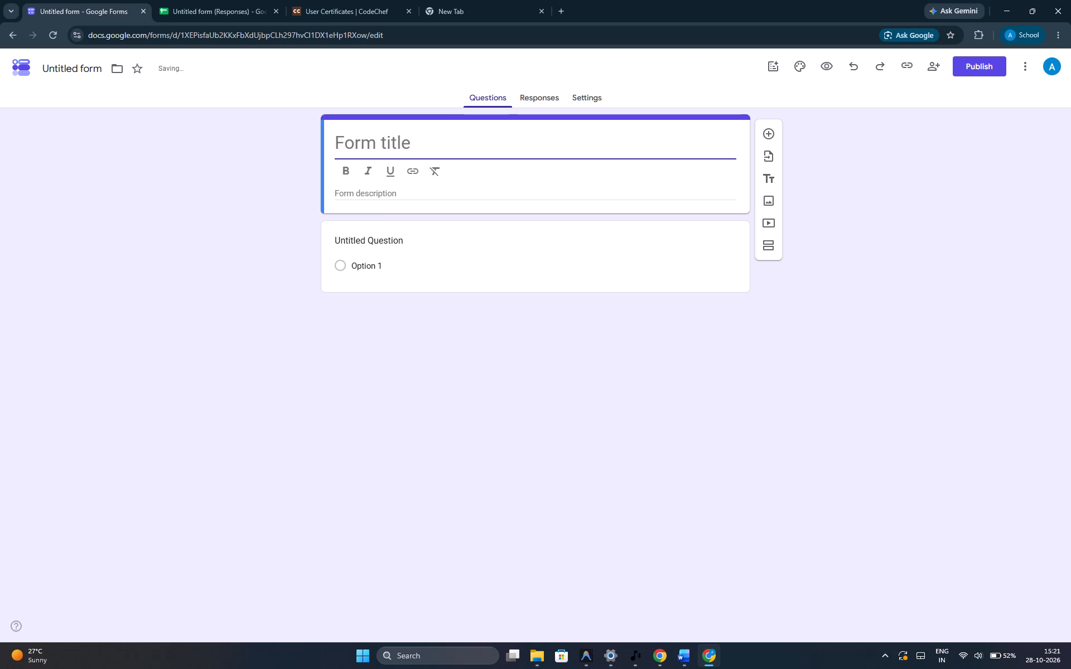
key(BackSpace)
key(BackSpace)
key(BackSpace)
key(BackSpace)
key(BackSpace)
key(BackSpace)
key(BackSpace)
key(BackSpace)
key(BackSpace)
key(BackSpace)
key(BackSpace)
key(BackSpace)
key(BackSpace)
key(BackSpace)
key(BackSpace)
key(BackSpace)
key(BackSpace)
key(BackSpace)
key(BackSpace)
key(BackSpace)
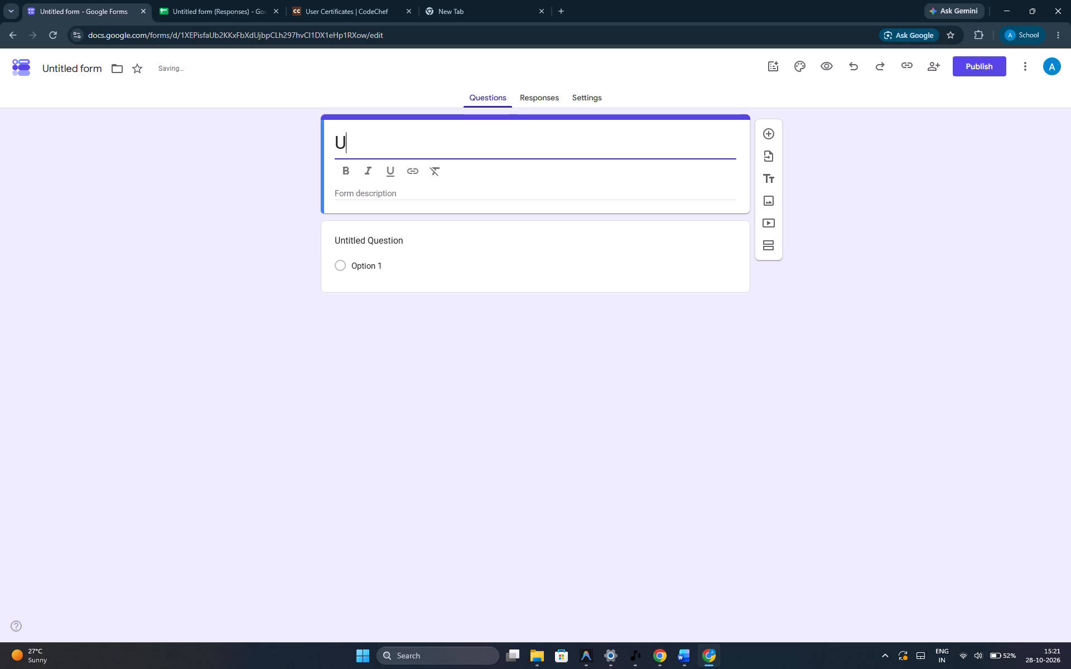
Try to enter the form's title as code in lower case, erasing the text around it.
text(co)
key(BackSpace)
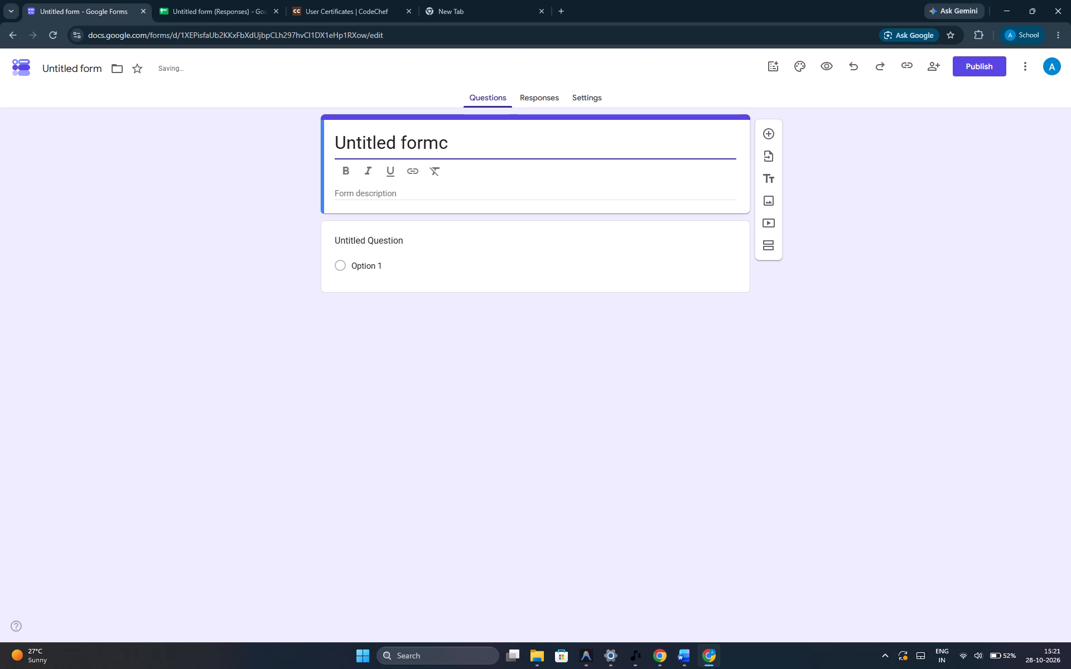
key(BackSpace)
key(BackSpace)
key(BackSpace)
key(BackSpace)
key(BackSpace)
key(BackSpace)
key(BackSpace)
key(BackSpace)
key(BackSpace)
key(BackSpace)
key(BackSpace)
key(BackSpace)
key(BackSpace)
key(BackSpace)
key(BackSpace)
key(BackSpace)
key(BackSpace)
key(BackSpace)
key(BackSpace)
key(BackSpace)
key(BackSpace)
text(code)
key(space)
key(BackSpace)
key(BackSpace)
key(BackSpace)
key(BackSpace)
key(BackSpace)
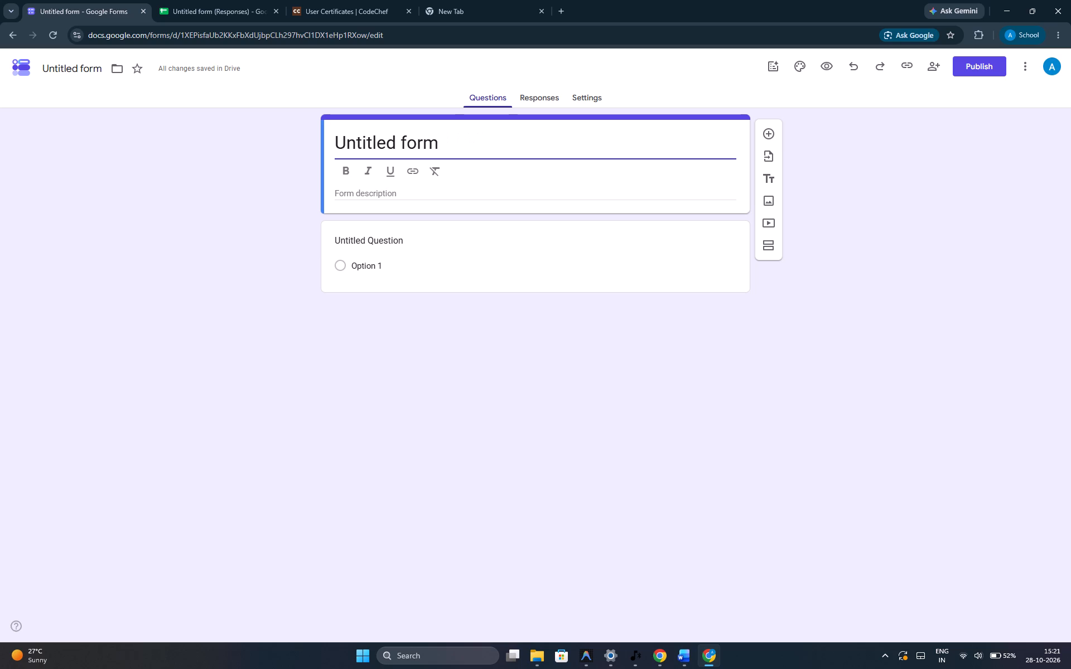
Add the words Code Chef at the end of the form's existing title text.
text(Code)
key(space)
text(CHe)
key(BackSpace)
key(BackSpace)
text(heff)
key(BackSpace)
Delete the default words Untitled form in front of Code Chef in the form's title.
key(Left)
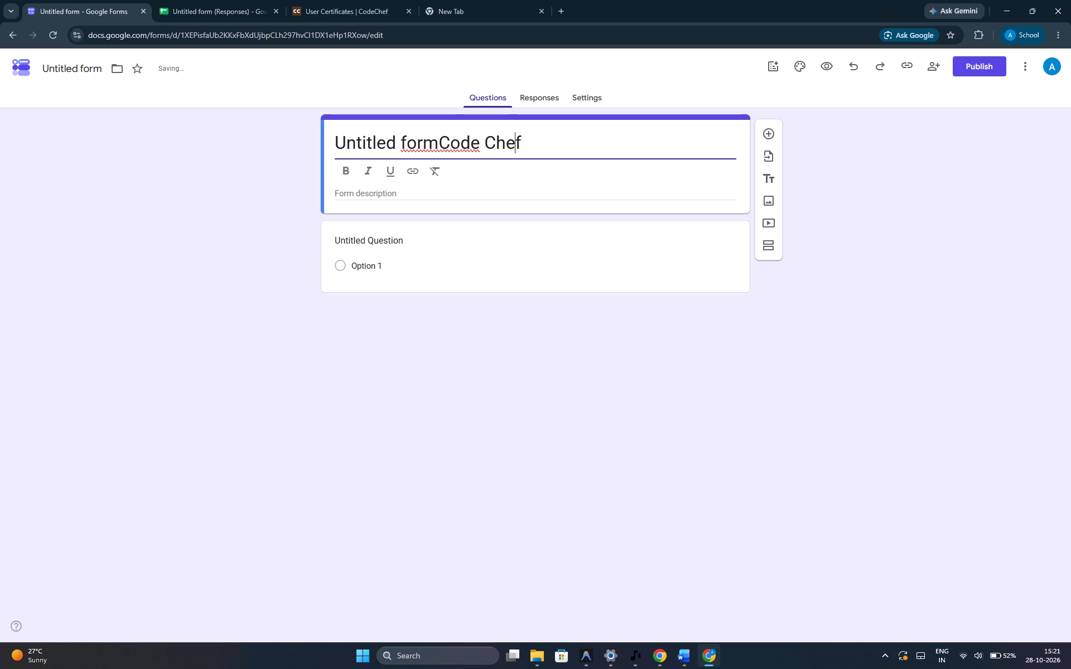
key(Left)
key(Left)
key(Left)
key(Left)
key(Left)
key(Left)
key(Left)
key(Left)
key(BackSpace)
key(BackSpace)
key(BackSpace)
key(BackSpace)
key(BackSpace)
key(BackSpace)
key(BackSpace)
key(BackSpace)
key(BackSpace)
key(BackSpace)
key(BackSpace)
key(BackSpace)
key(BackSpace)
key(BackSpace)
key(BackSpace)
key(Right)
key(Right)
key(Right)
key(Right)
key(Right)
key(Right)
key(Right)
key(Right)
key(Right)
key(Right)
key(Right)
key(Right)
key(Right)
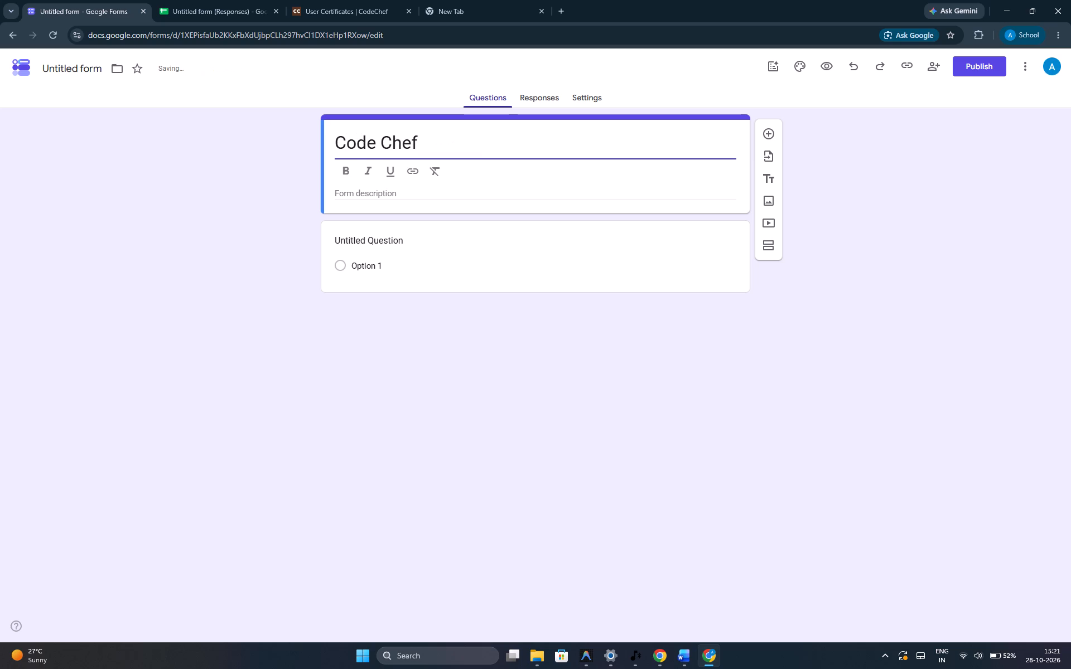
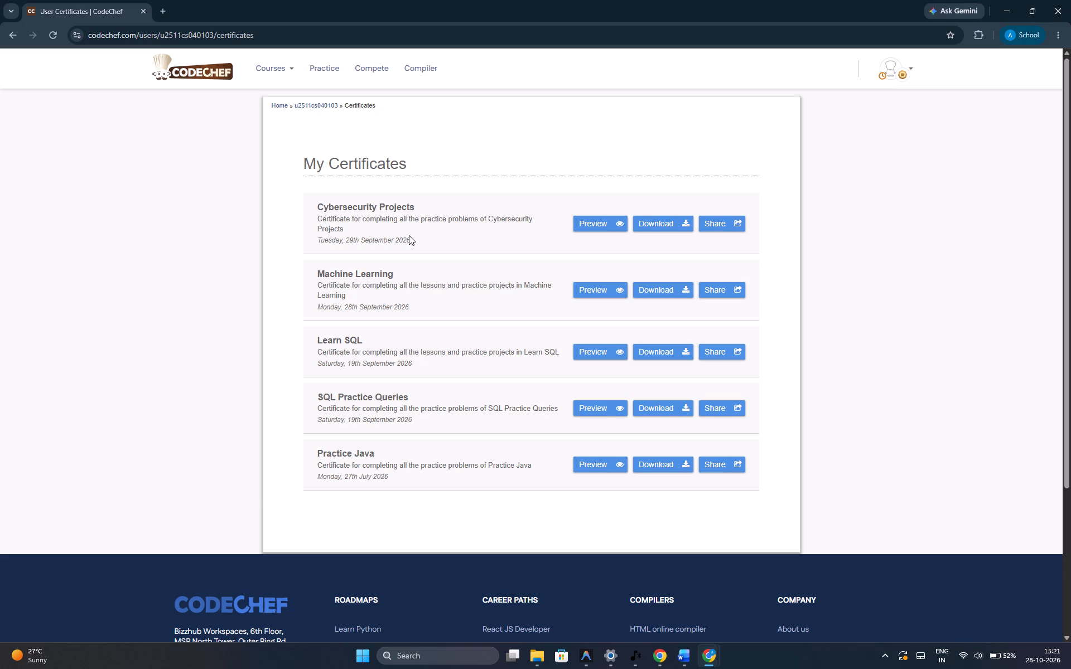
Copy the Cybersecurity Projects heading from the CodeChef certificates page and use it as the title of the form's first question.
drag(318, 206, 438, 209)
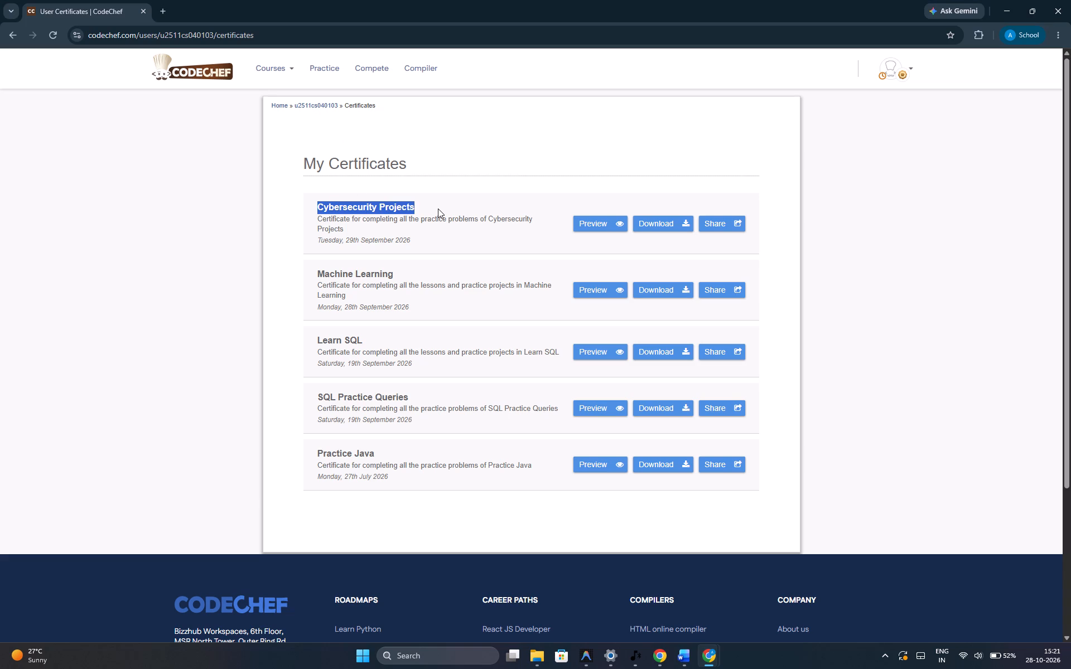
drag(438, 209, 440, 209)
key(ctrl+c)
key(ctrl+c)
key(ctrl+c)
key(alt+Tab)
key(ctrl+a)
key(ctrl+BackSpace)
key(ctrl+v)
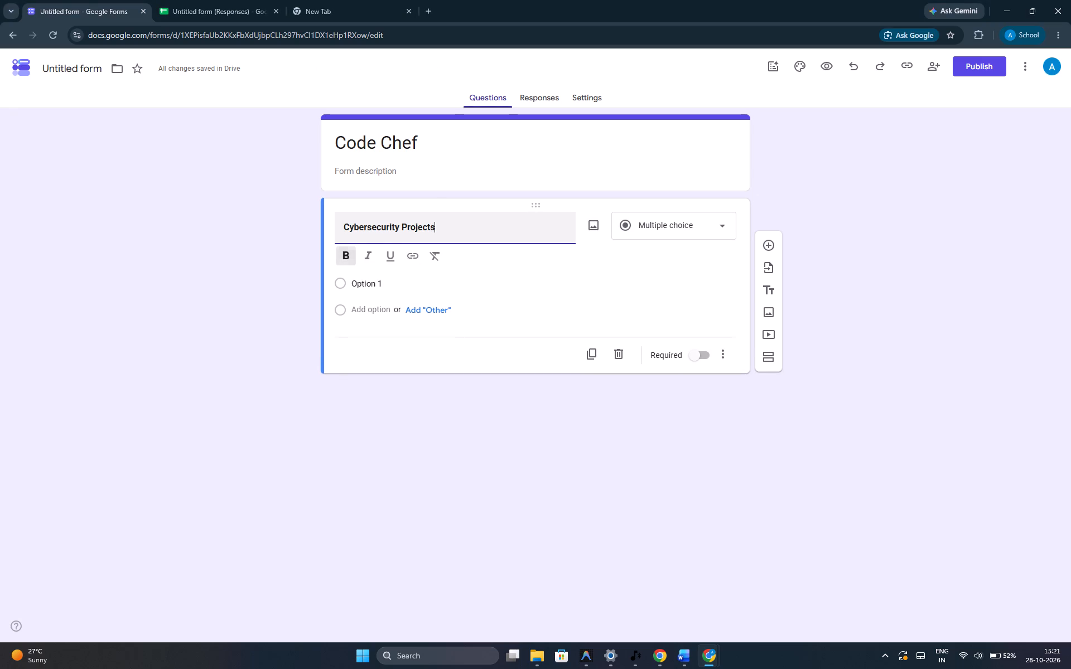
Change the Cybersecurity Projects question to the File upload type, allowing uploads to Drive, and make it required.
click(655, 232)
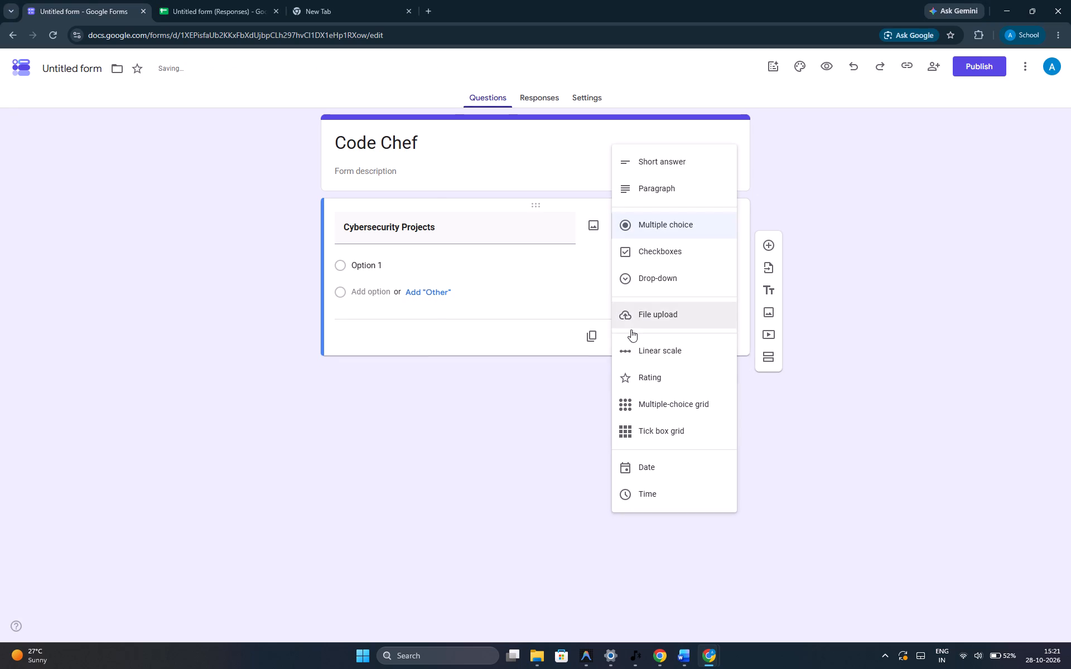
click(662, 306)
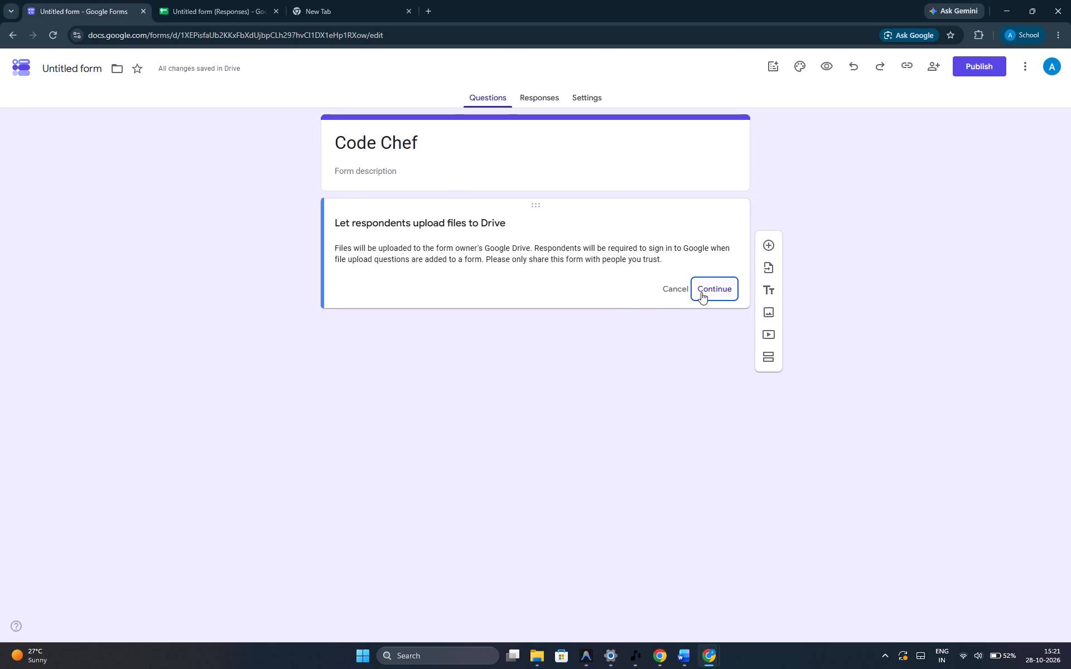
click(701, 292)
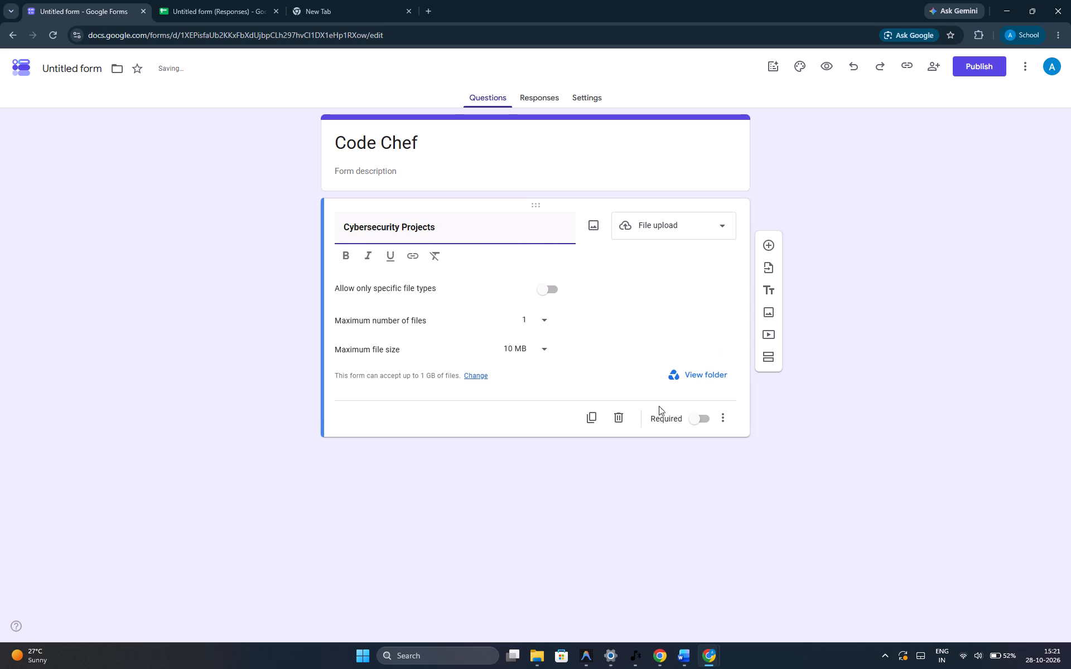
click(696, 418)
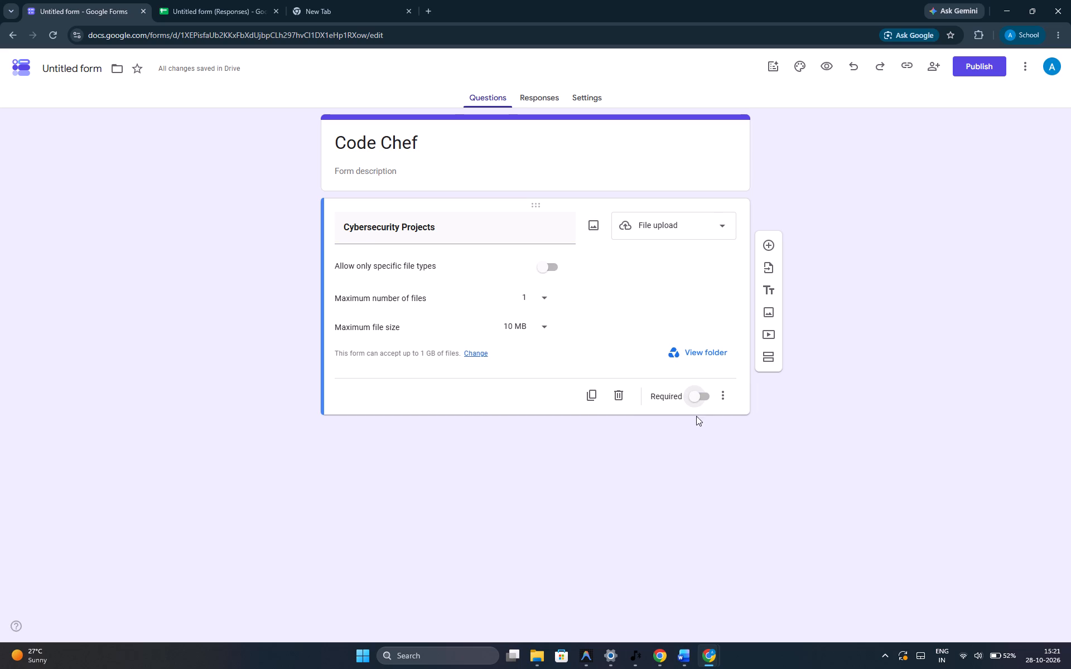
click(702, 396)
click(795, 185)
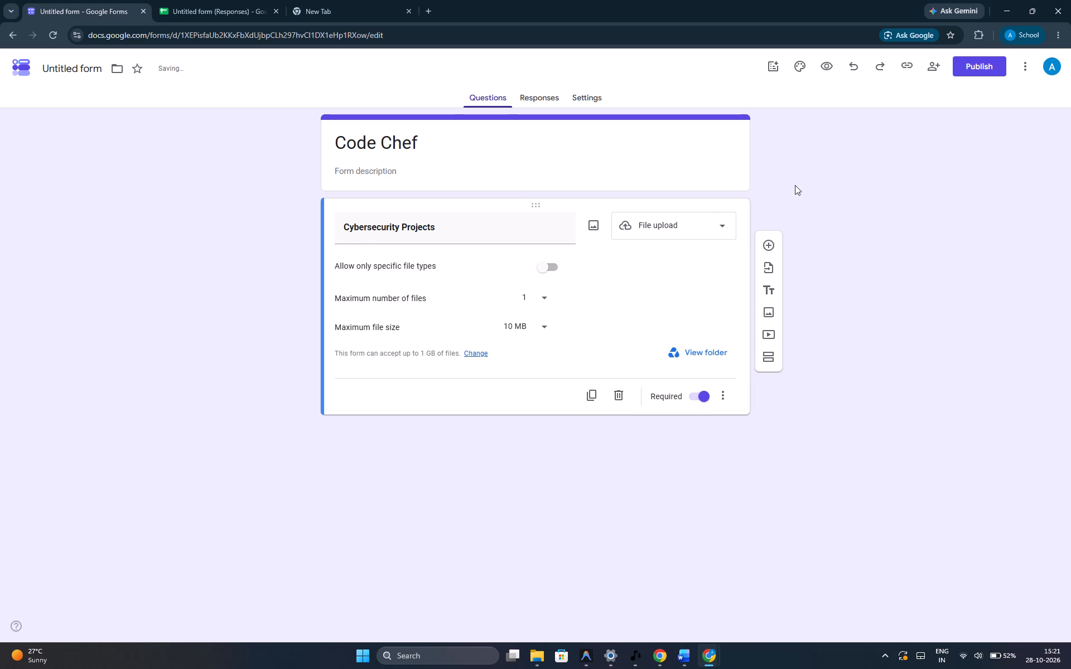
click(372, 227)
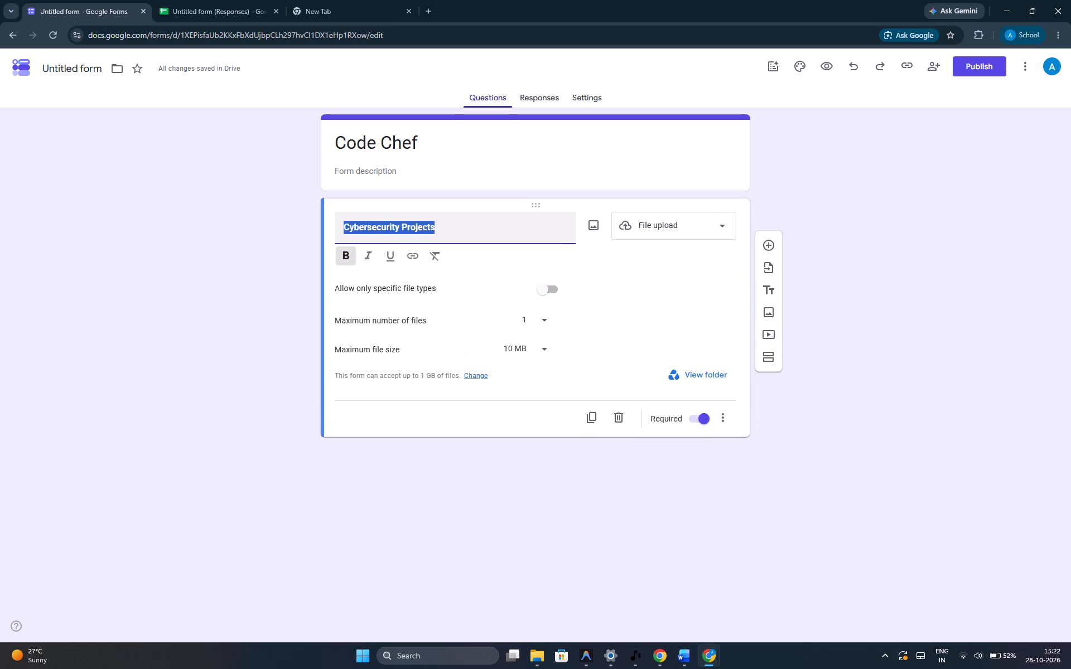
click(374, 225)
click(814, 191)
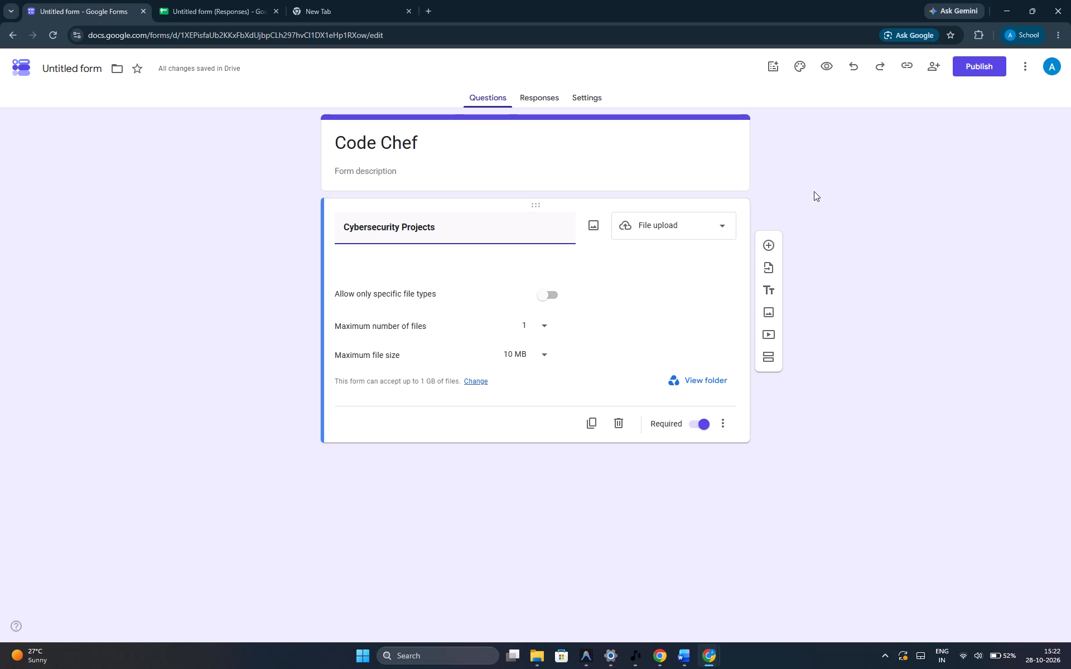
Duplicate the Cybersecurity Projects question and retitle the copy Machine Learning, using the heading copied from the CodeChef certificates page.
key(alt+Tab)
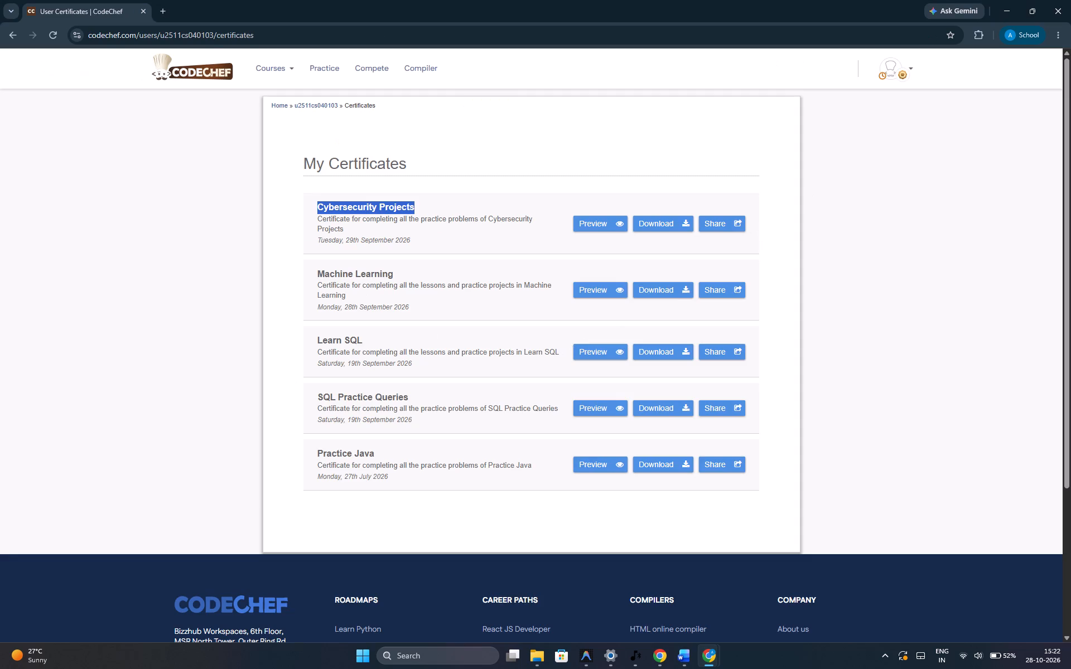
drag(390, 275, 293, 278)
key(ctrl+c)
ctrl+click(293, 278)
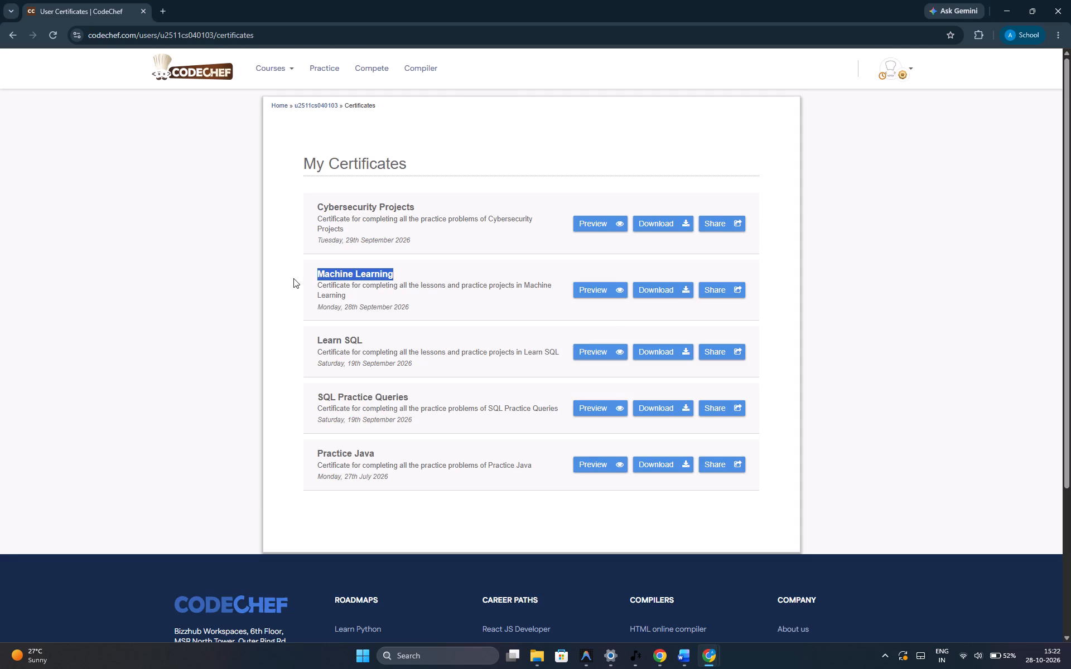
key(ctrl+c)
key(alt+Tab)
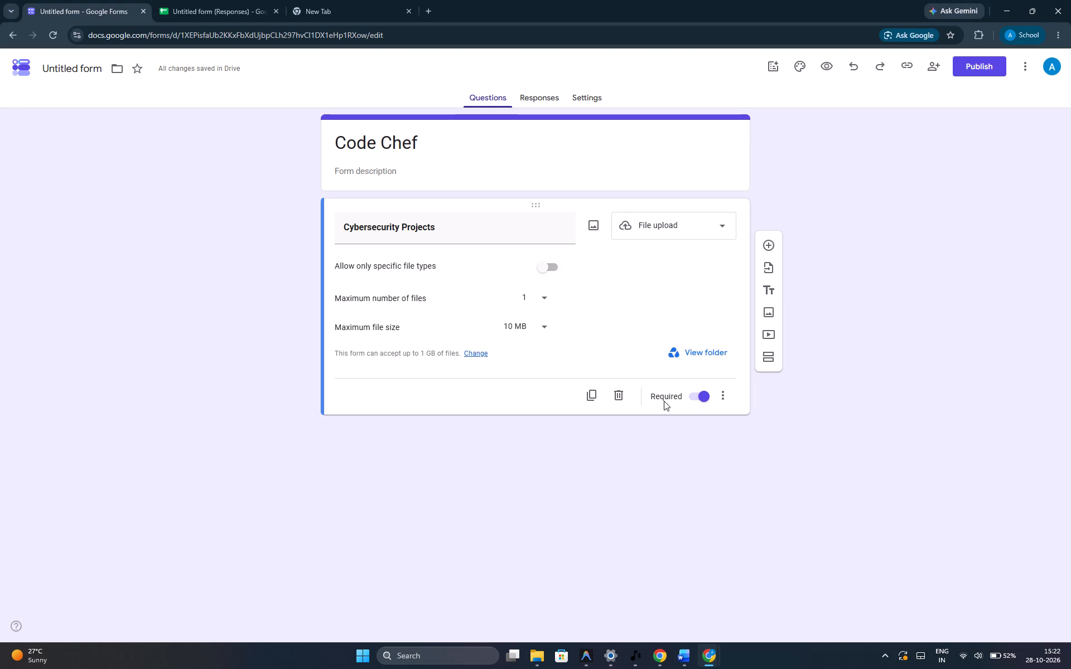
click(585, 395)
click(466, 307)
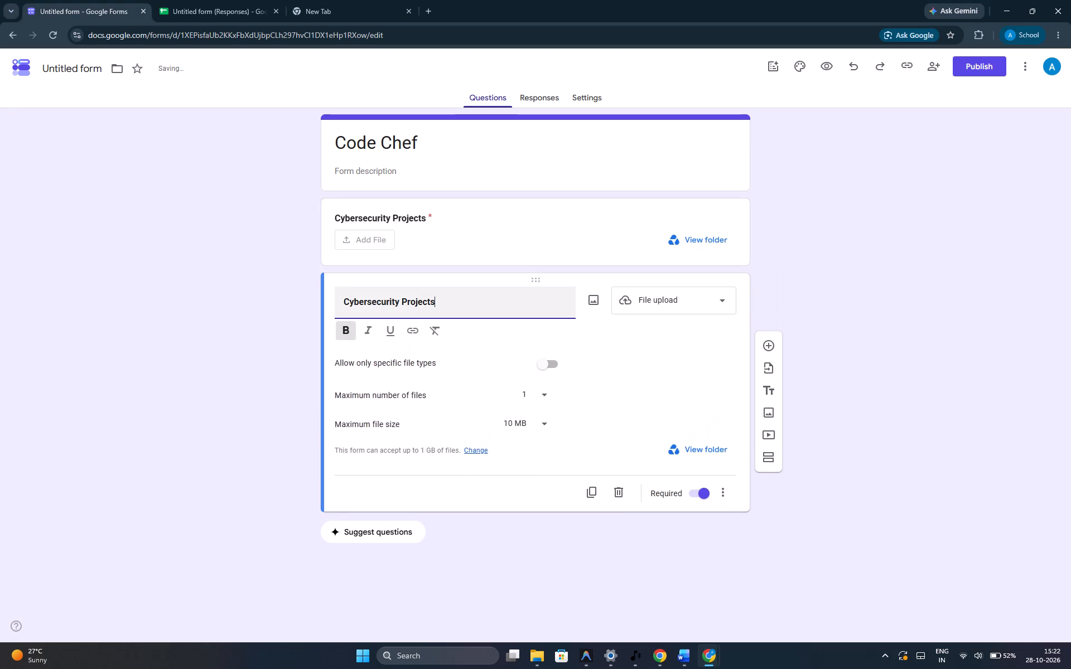
key(ctrl+a)
key(ctrl+BackSpace)
key(ctrl+v)
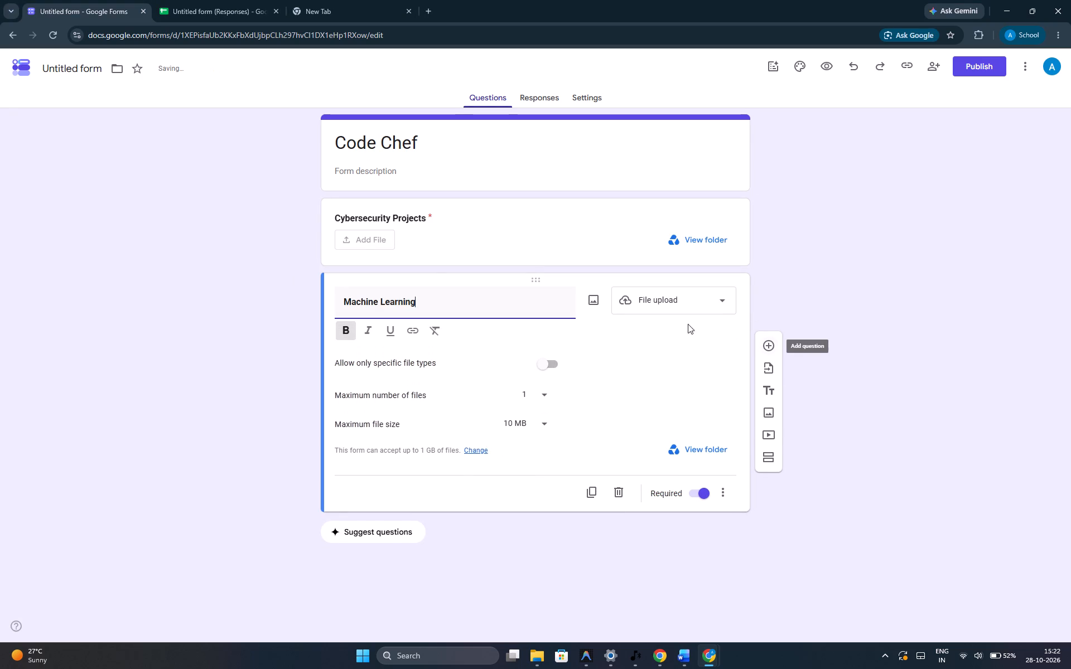
click(895, 216)
Switch to the CodeChef certificates page and select the Learn SQL certificate heading.
key(alt+Tab)
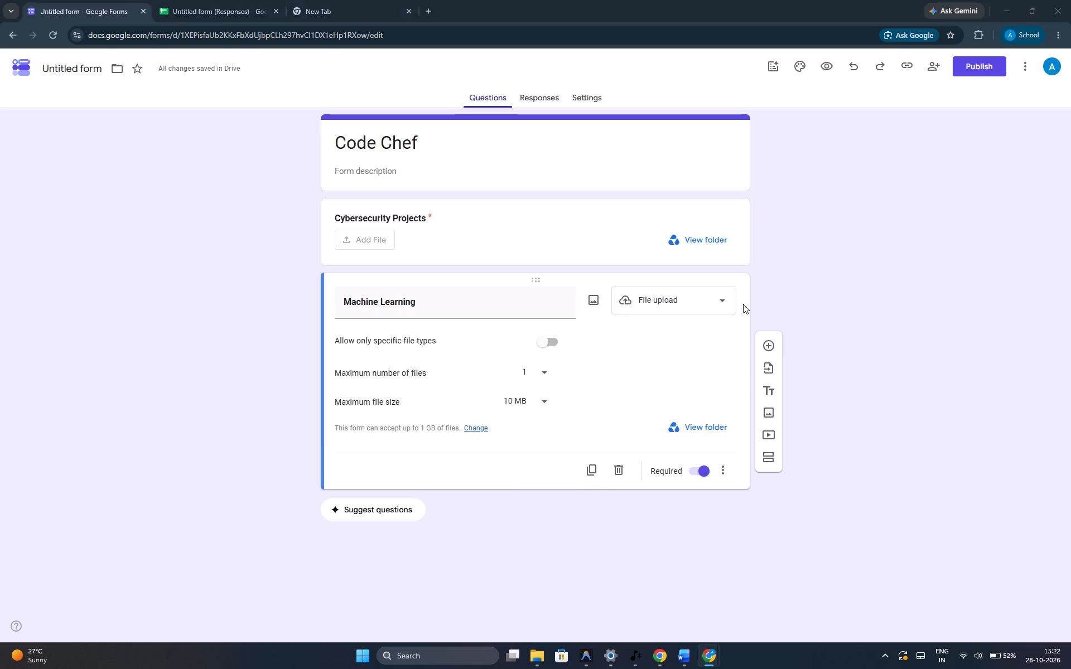
drag(355, 340, 314, 344)
drag(314, 344, 359, 343)
triple_click(359, 343)
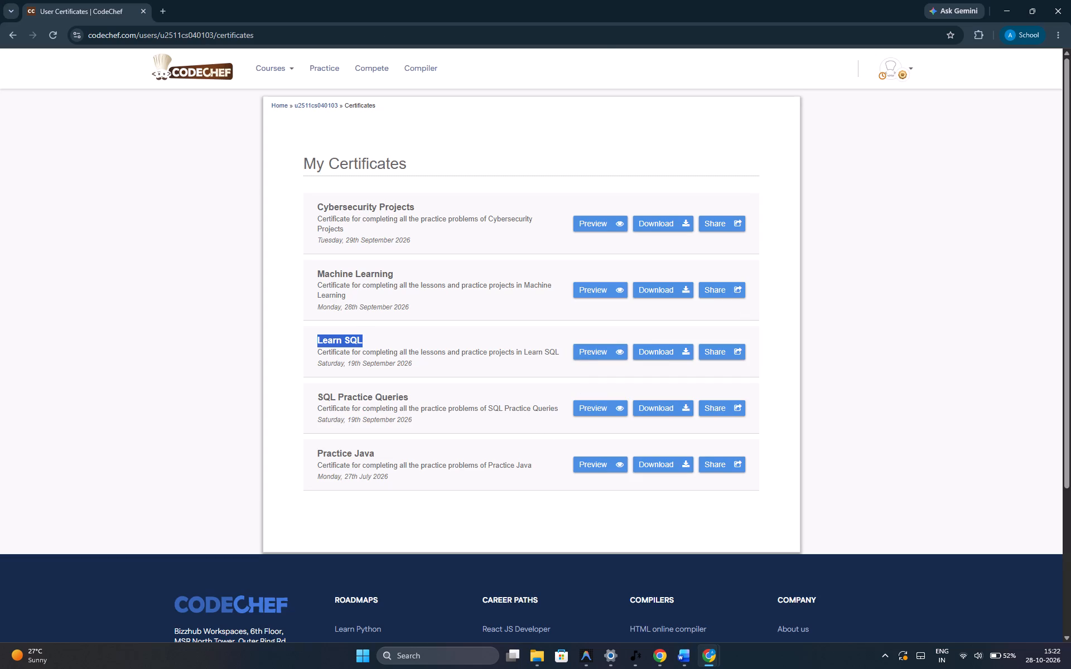
Copy the selected Learn SQL heading, duplicate the form's Machine Learning question, and retitle the copy Learn SQL.
click(359, 343)
key(ctrl+c)
key(ctrl+c)
key(alt+Tab)
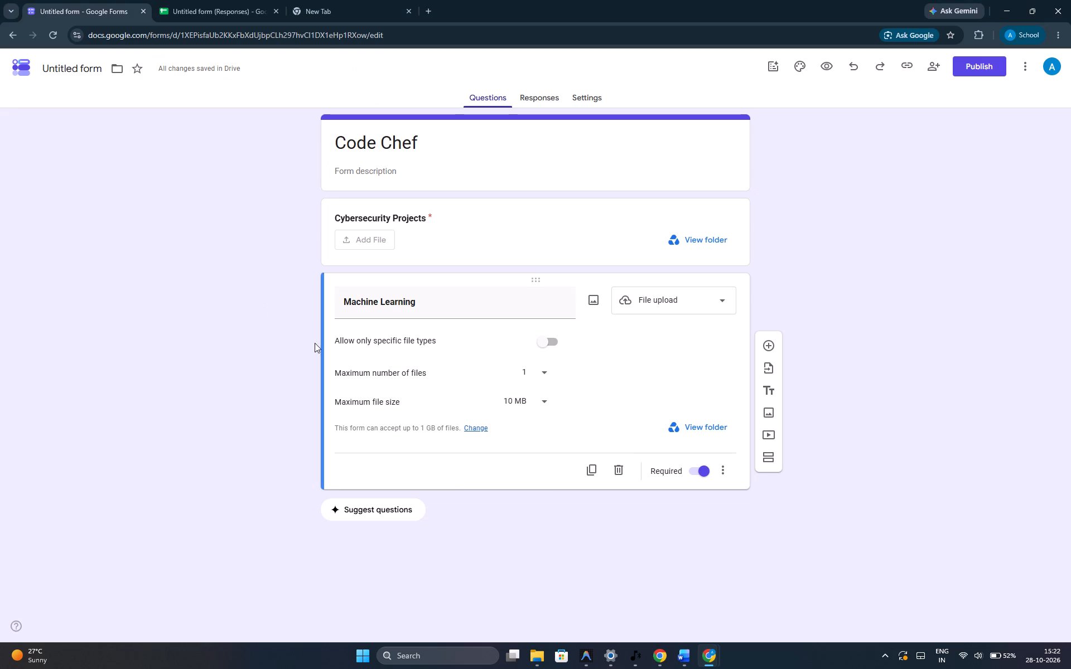
click(588, 467)
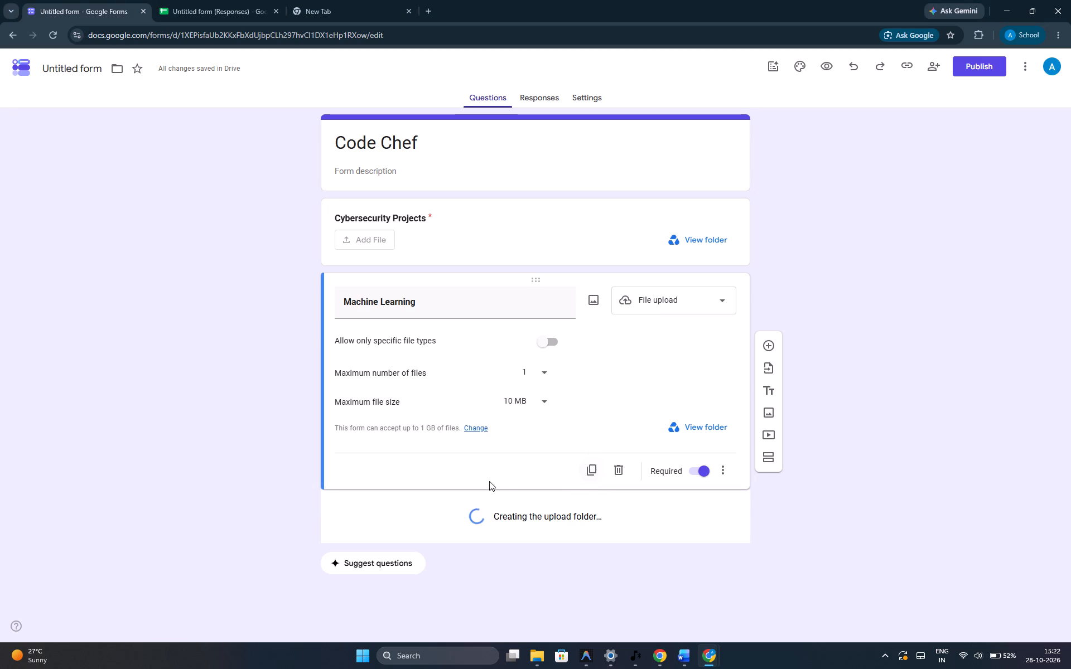
scroll(475, 488, down, 5)
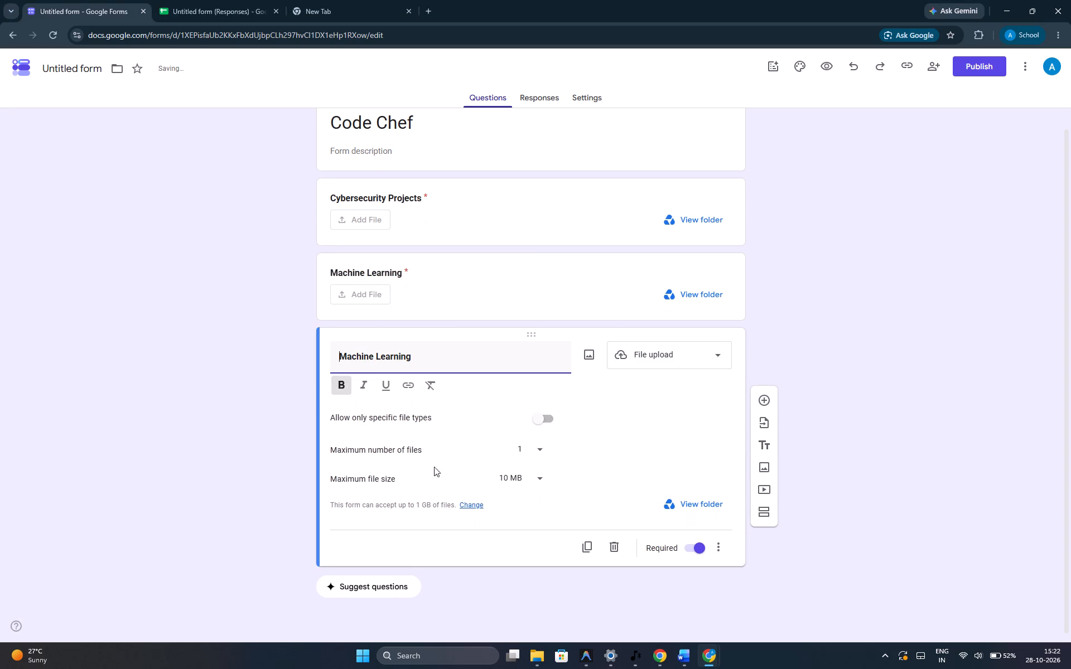
key(ctrl+a)
key(ctrl+BackSpace)
key(ctrl+v)
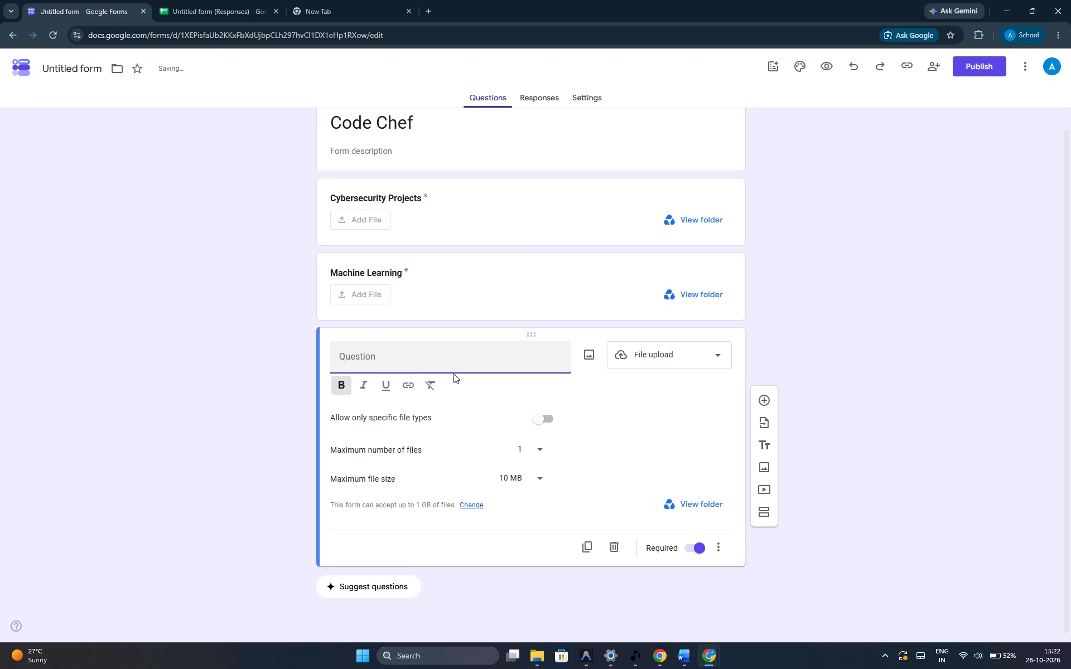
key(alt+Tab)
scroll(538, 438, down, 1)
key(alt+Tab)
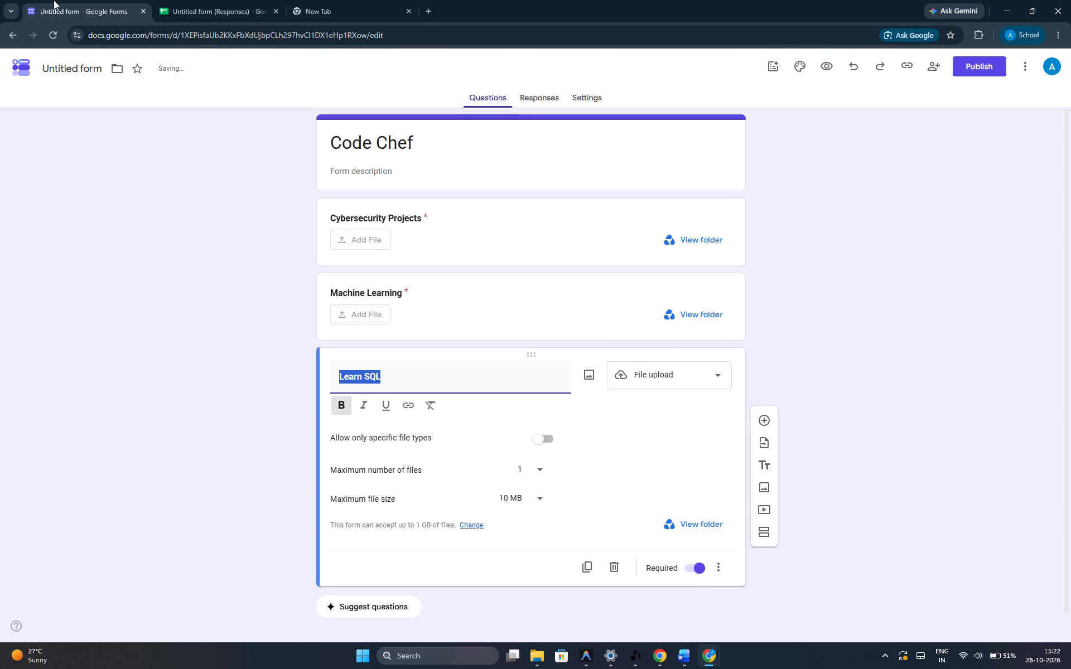
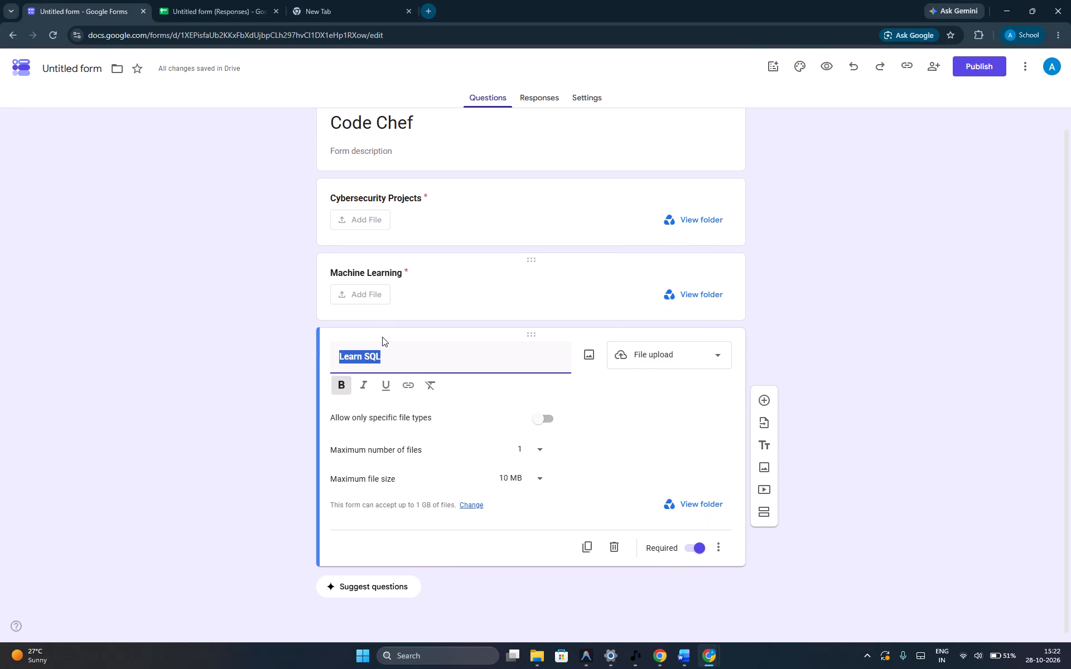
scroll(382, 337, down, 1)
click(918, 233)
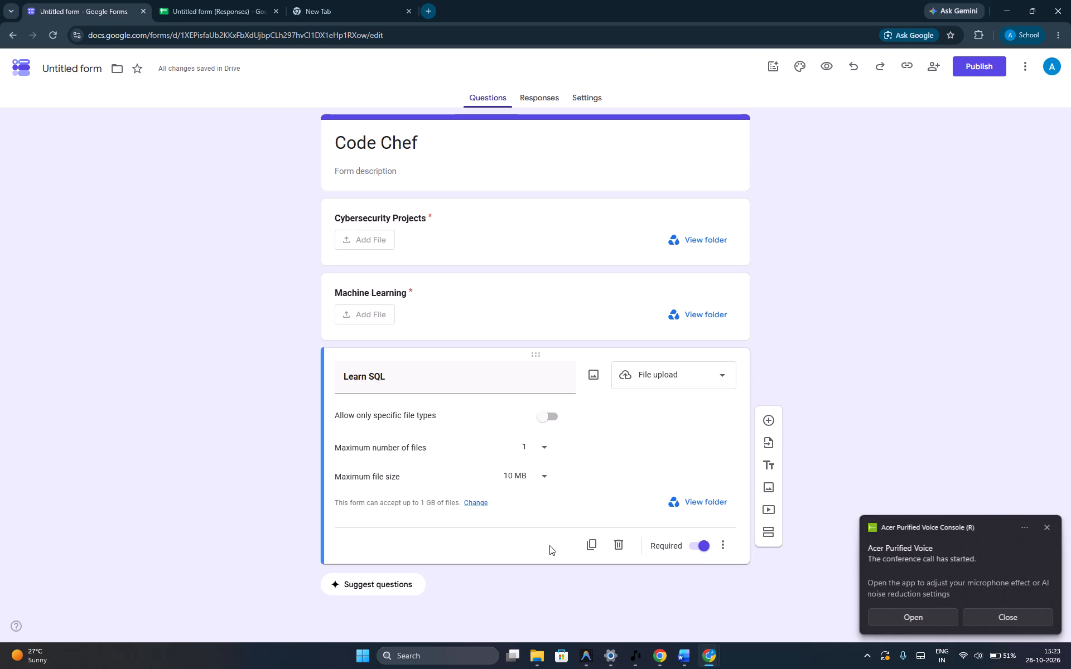
Duplicate the required Learn SQL file-upload question.
click(957, 158)
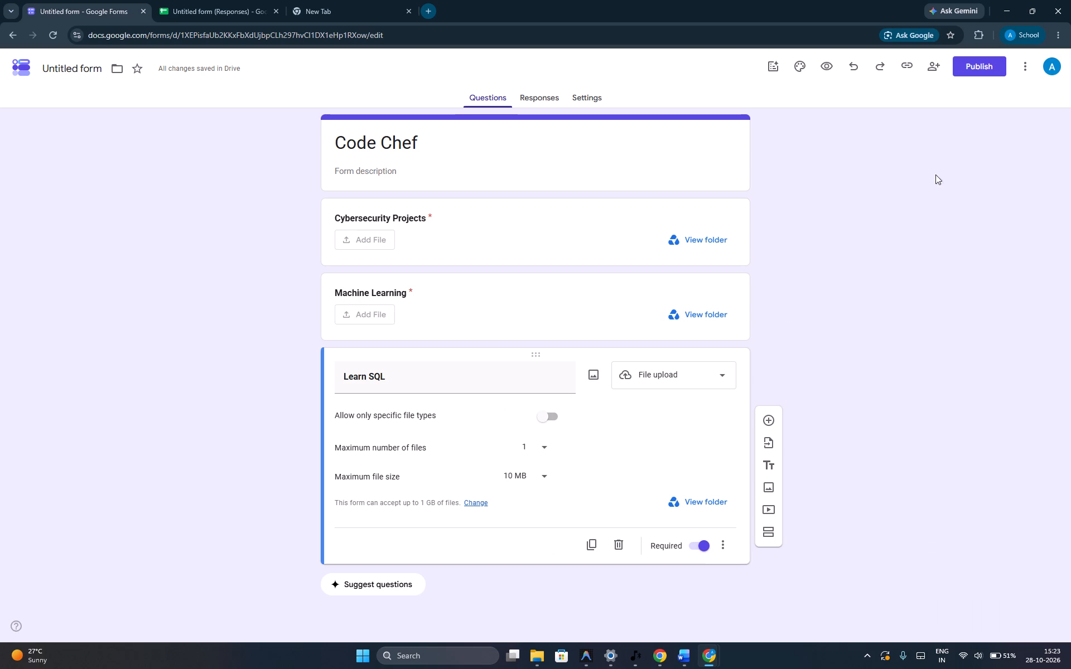
click(855, 235)
click(584, 545)
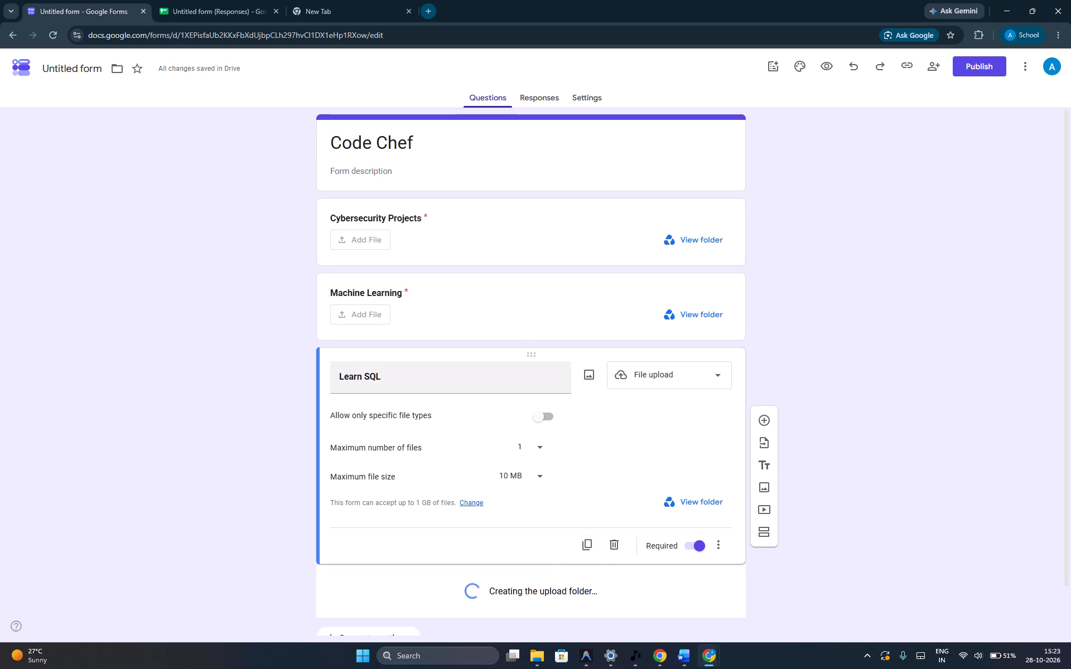
scroll(553, 391, down, 6)
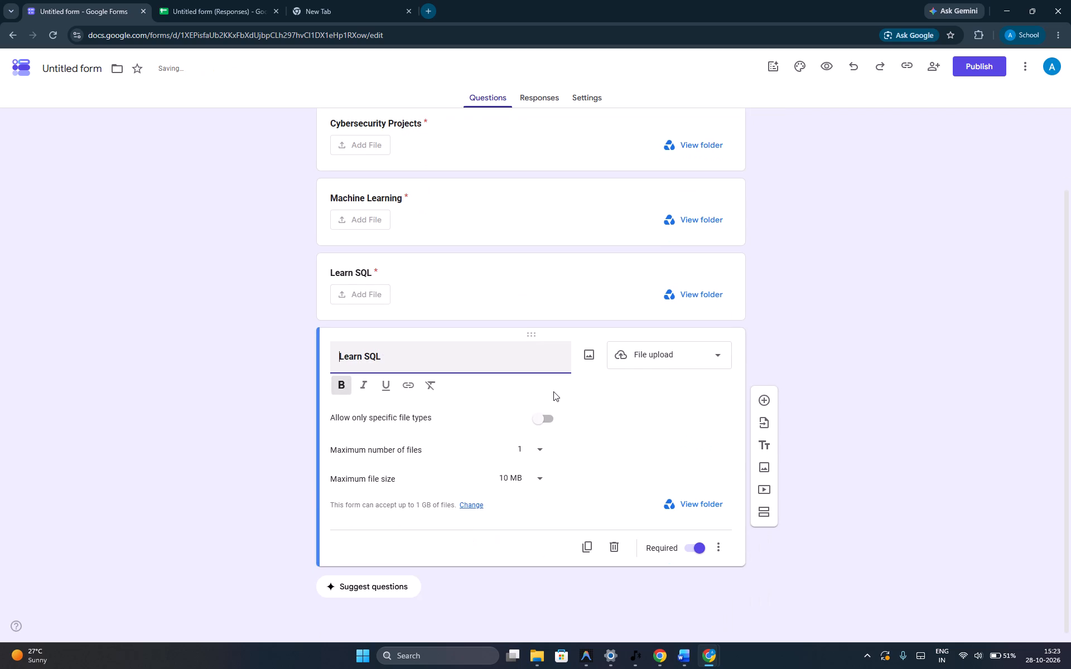
Check the CodeChef certificates page, then return to the form's browser window and open the Untitled form (Responses) spreadsheet.
key(alt+Tab)
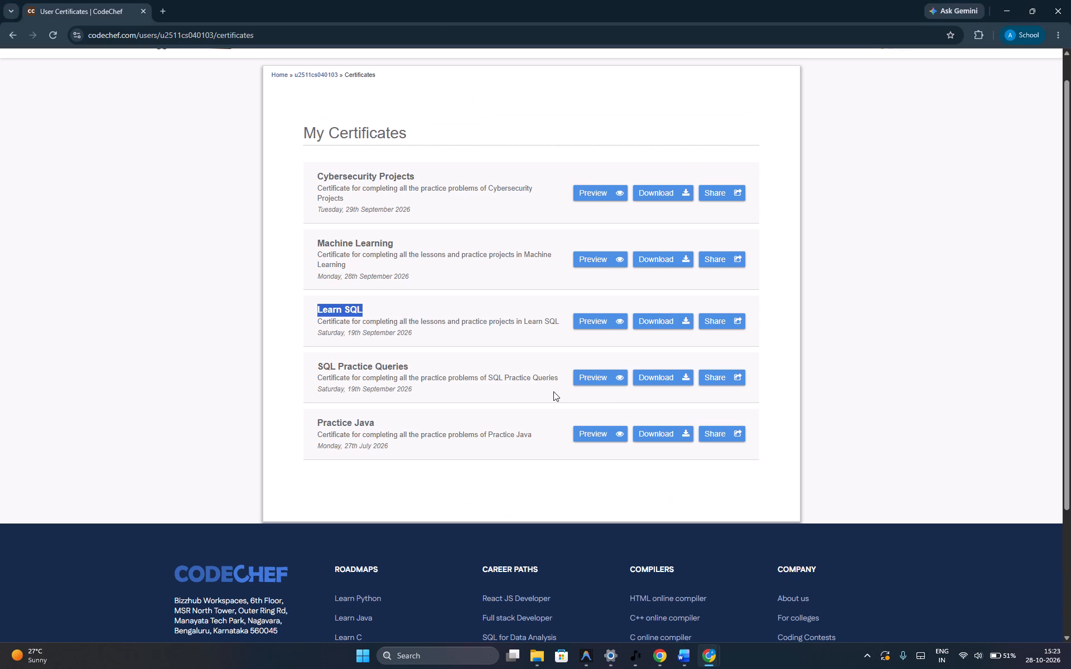
key(alt+Tab)
click(206, 0)
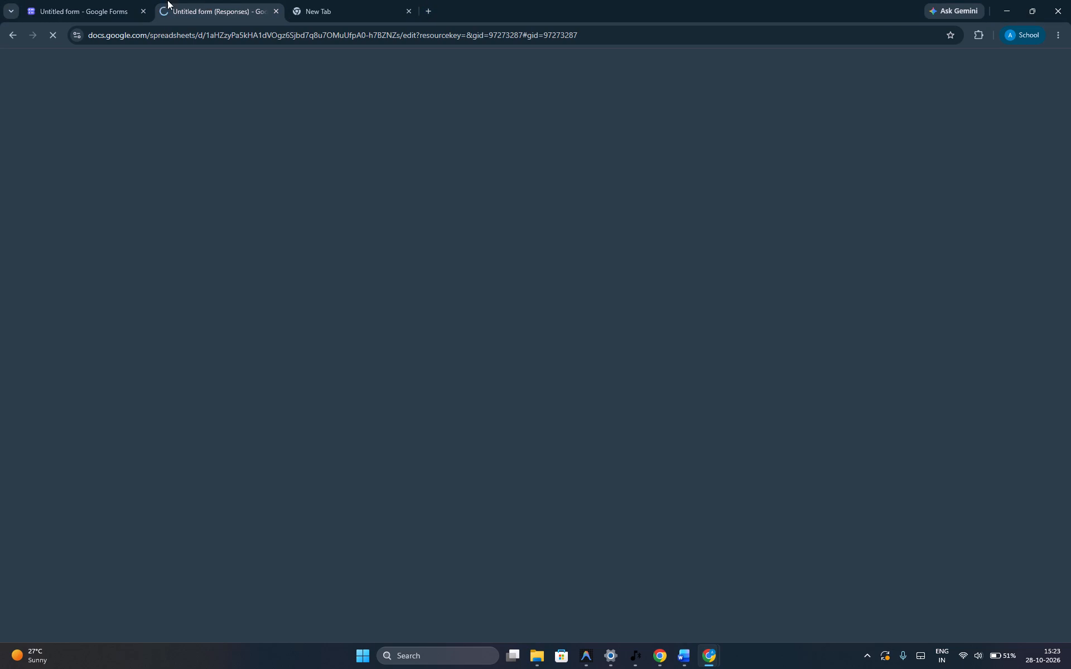
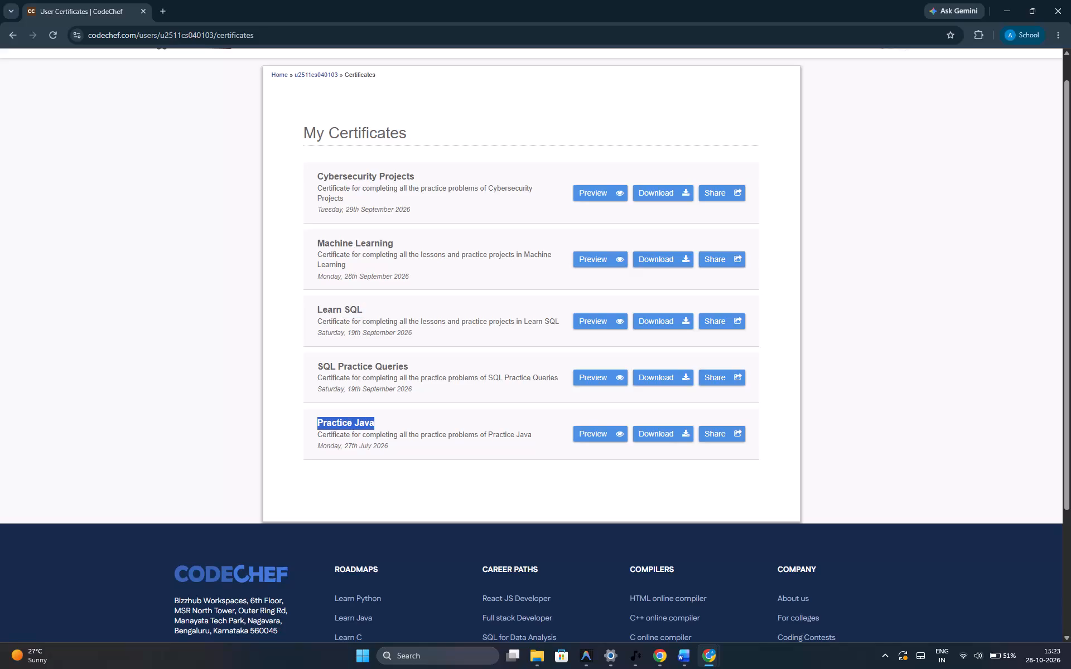
Copy the Practice Java title from the CodeChef certificates page and replace the duplicated Learn SQL question's title with it.
key(ctrl+c)
key(alt+Tab)
click(420, 389)
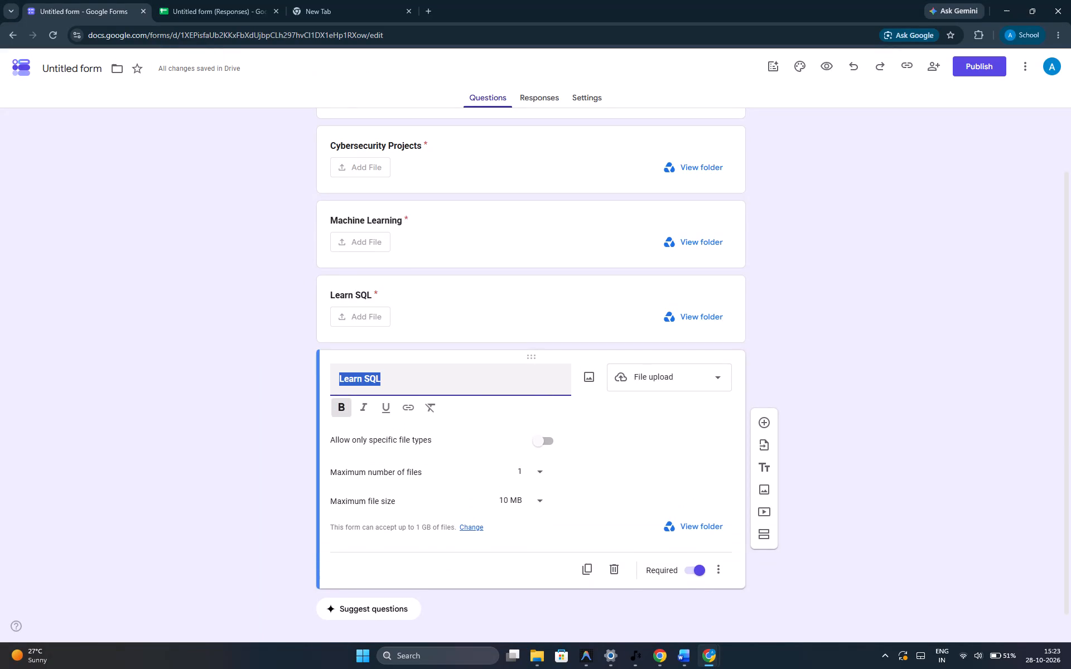
key(ctrl+a)
key(ctrl+BackSpace)
ctrl+click(420, 389)
key(ctrl+v)
Compare the form's file-upload question titles with the list on the CodeChef certificates page, then return to the form.
key(alt+Tab)
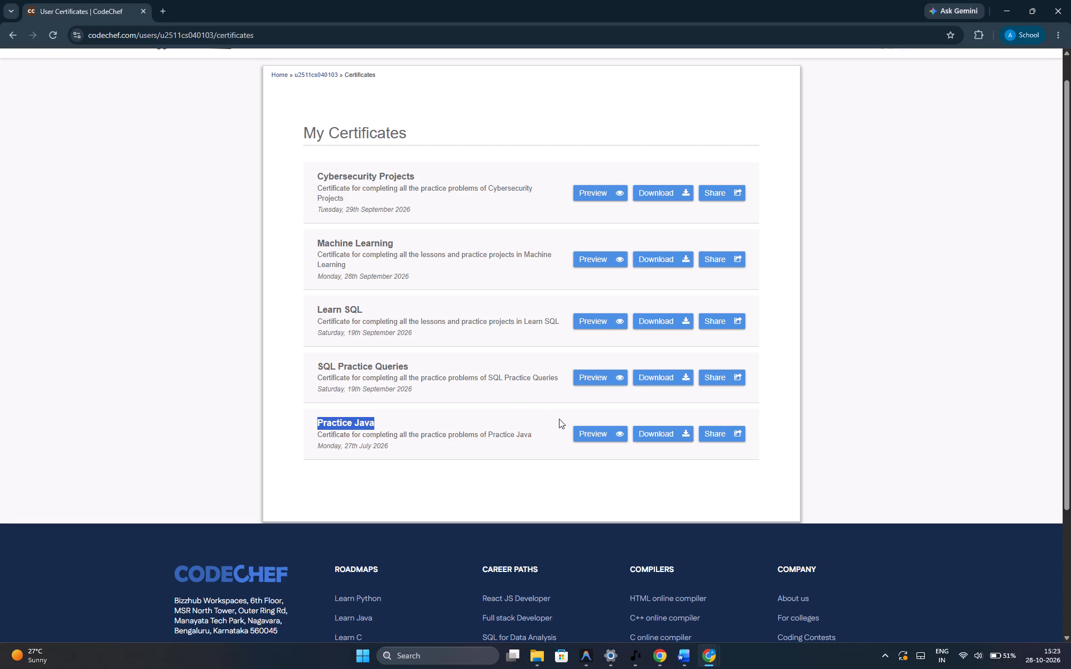
click(492, 374)
key(alt+Tab)
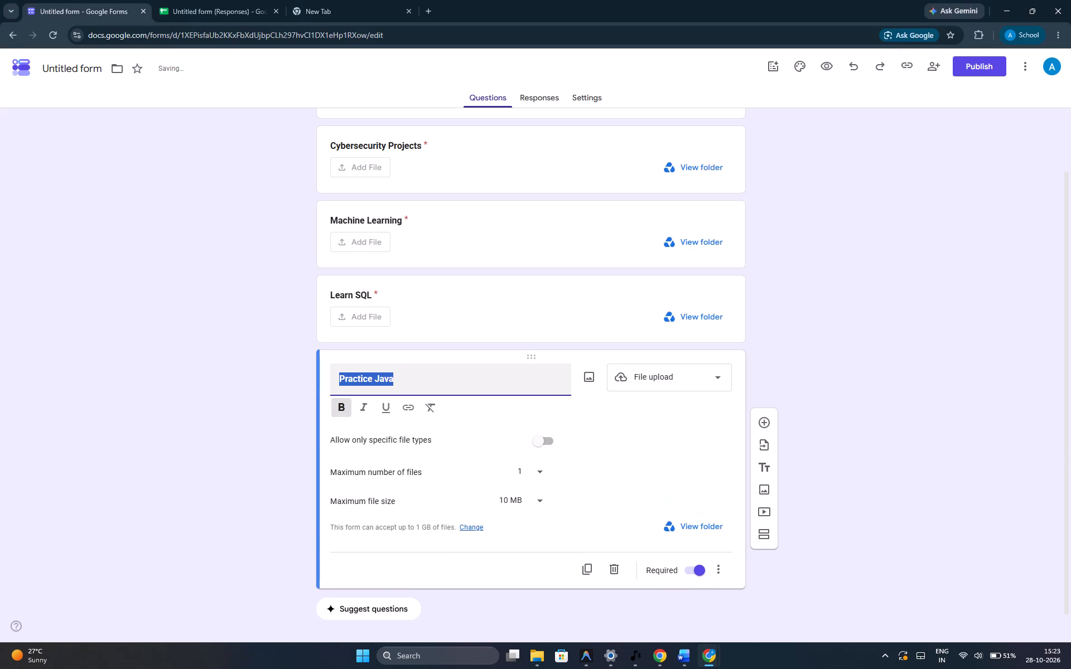
click(962, 231)
scroll(812, 257, up, 4)
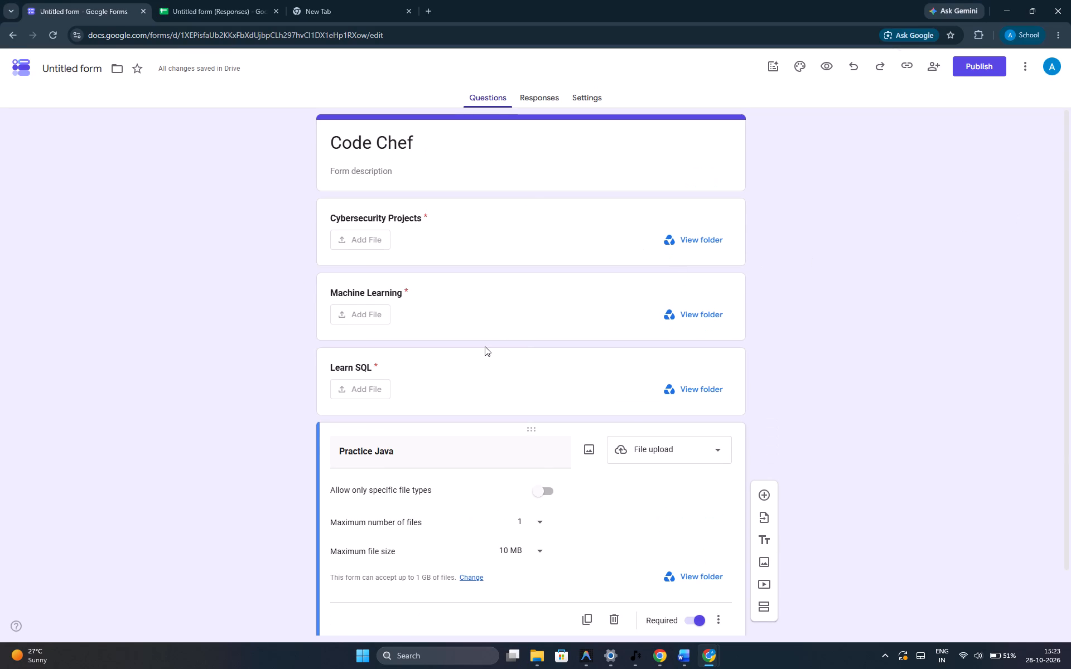
scroll(485, 346, down, 3)
scroll(454, 300, down, 1)
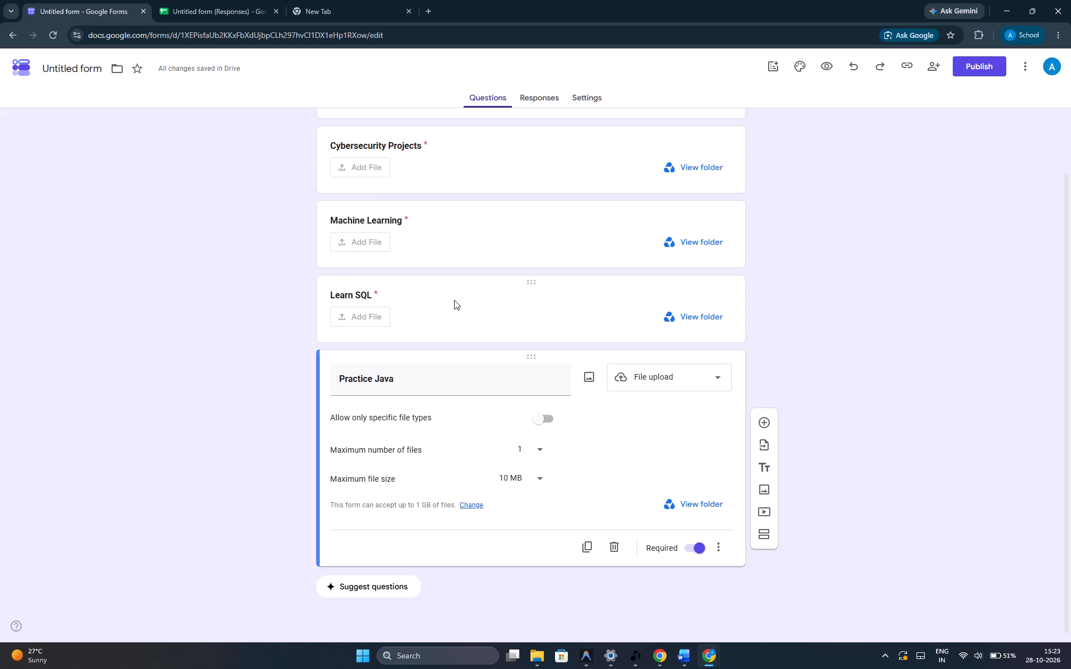
scroll(454, 300, down, 1)
key(alt+Tab)
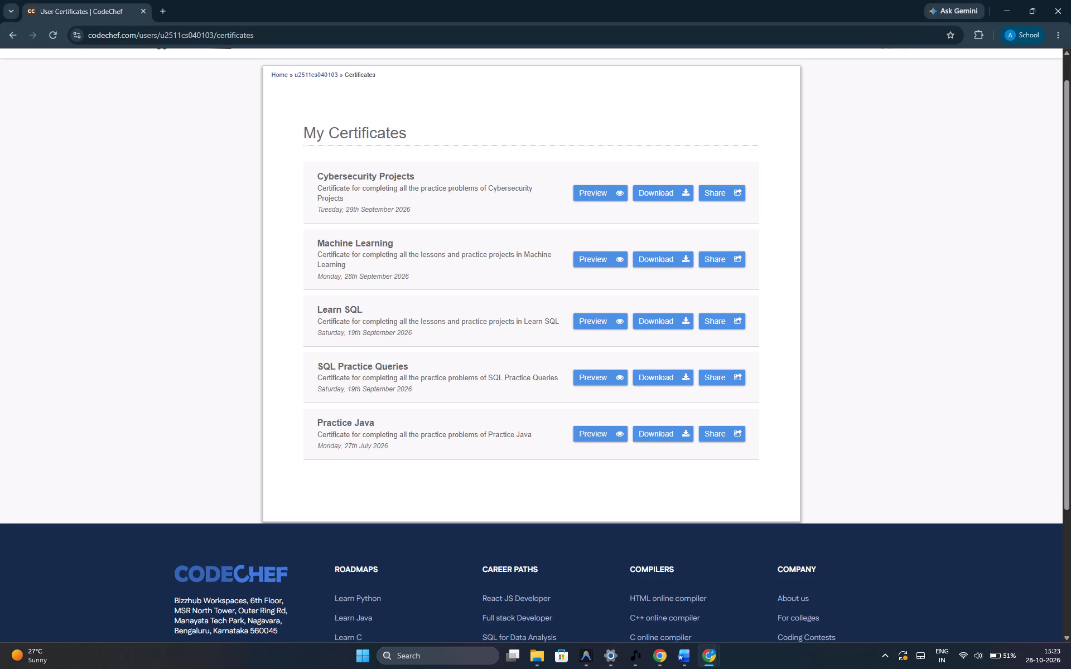
key(alt+Tab)
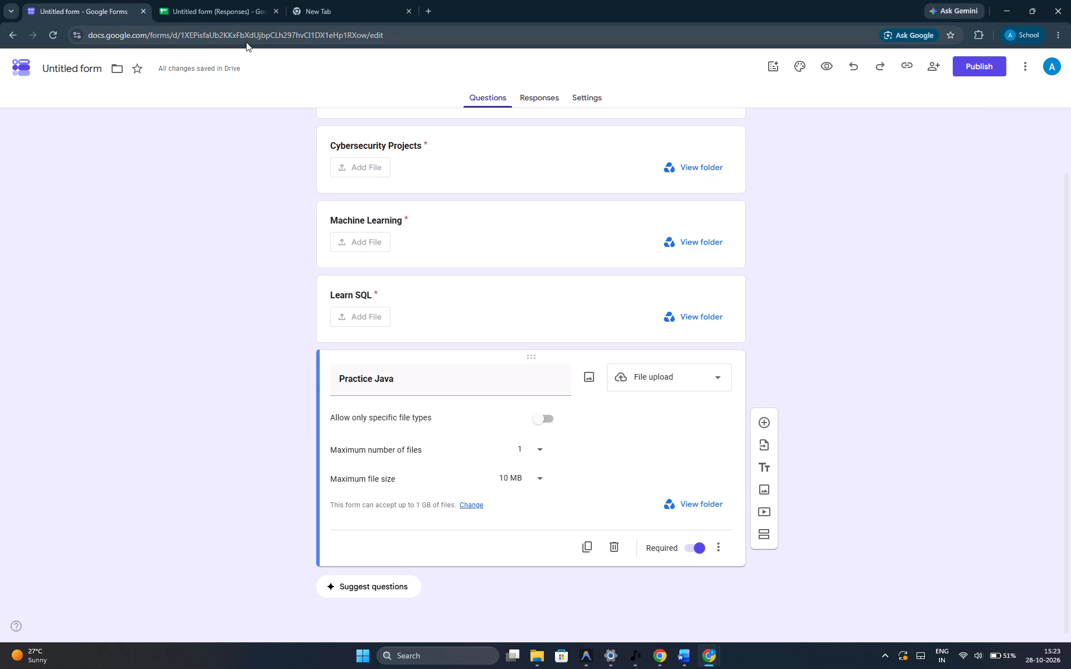
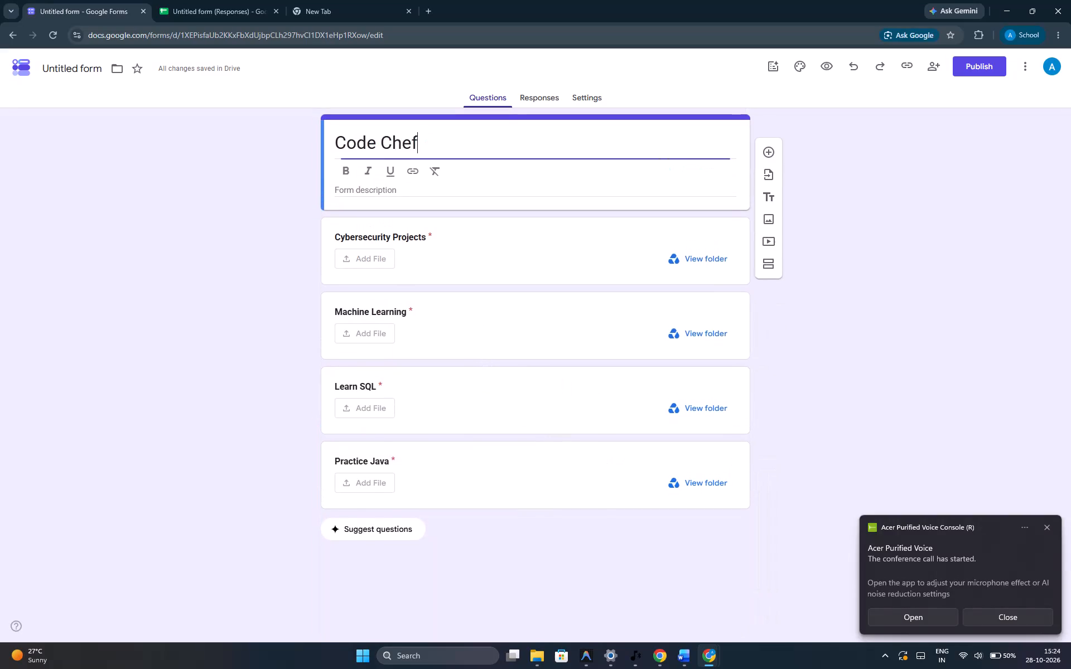
Extend the form title to read Code Chef Certification.
key(space)
text(Cer)
text(tification)
key(space)
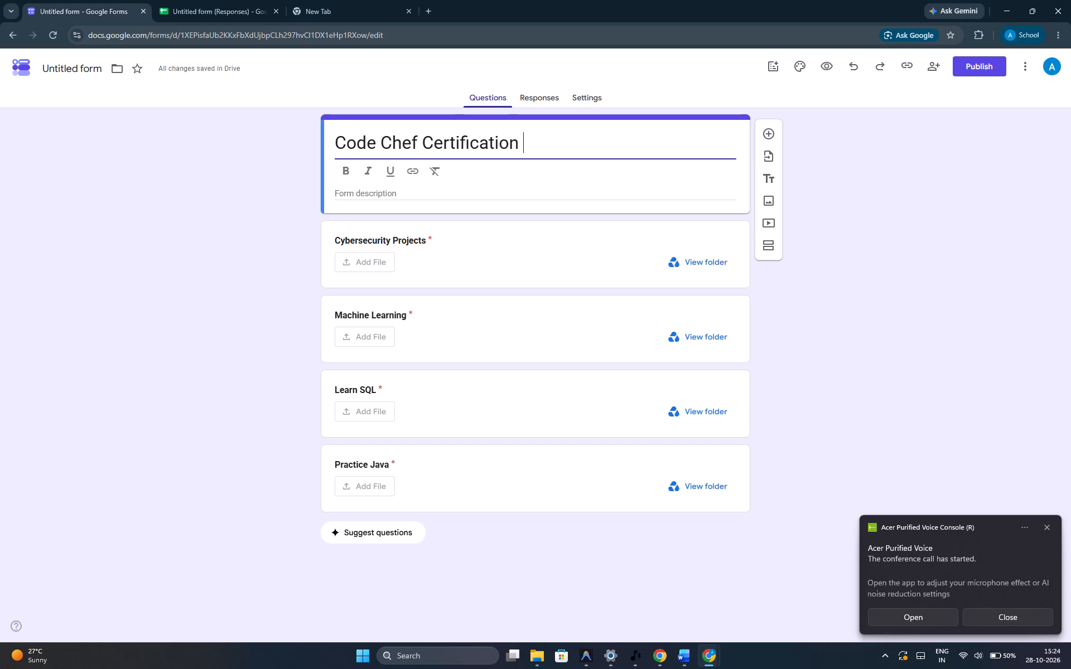
key(BackSpace)
Look up the spelling of certification through search suggestions in a new browser tab and copy the word.
key(ctrl+t)
text(certi)
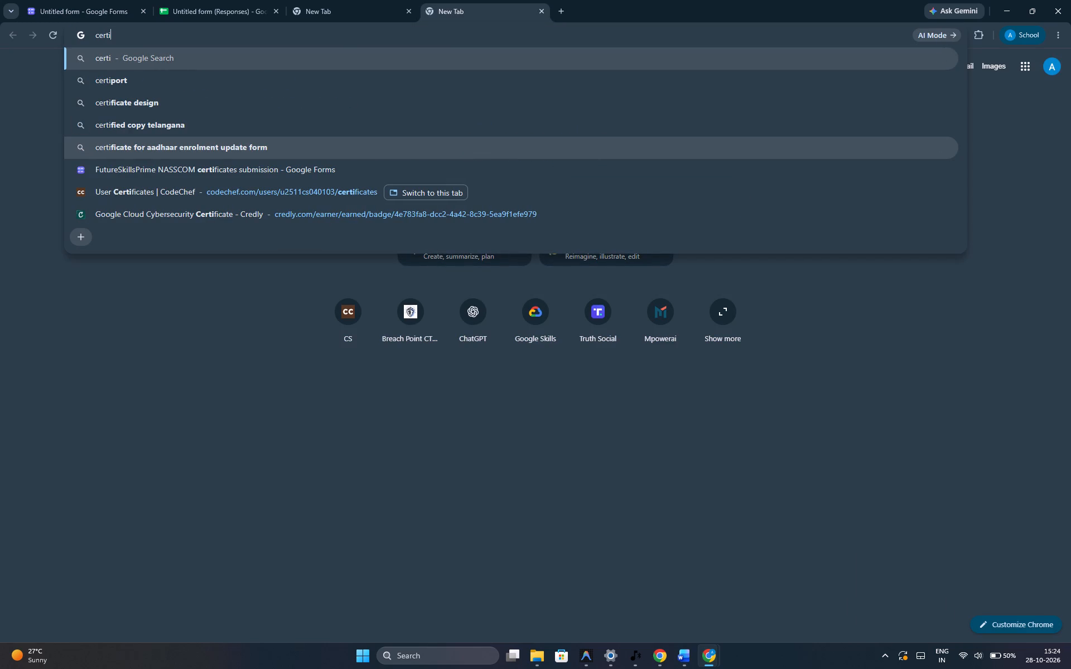
key(Down)
key(BackSpace)
key(BackSpace)
key(BackSpace)
key(BackSpace)
key(BackSpace)
key(BackSpace)
key(BackSpace)
key(BackSpace)
key(BackSpace)
key(BackSpace)
key(BackSpace)
key(BackSpace)
key(BackSpace)
key(BackSpace)
key(BackSpace)
key(BackSpace)
key(BackSpace)
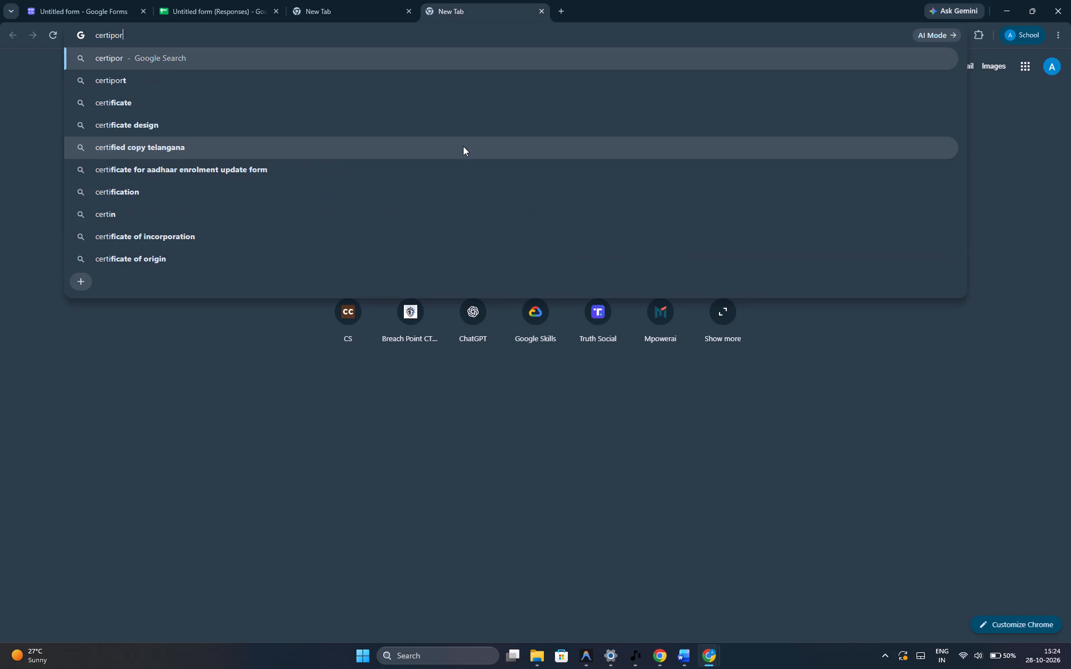
text(certification)
key(Down)
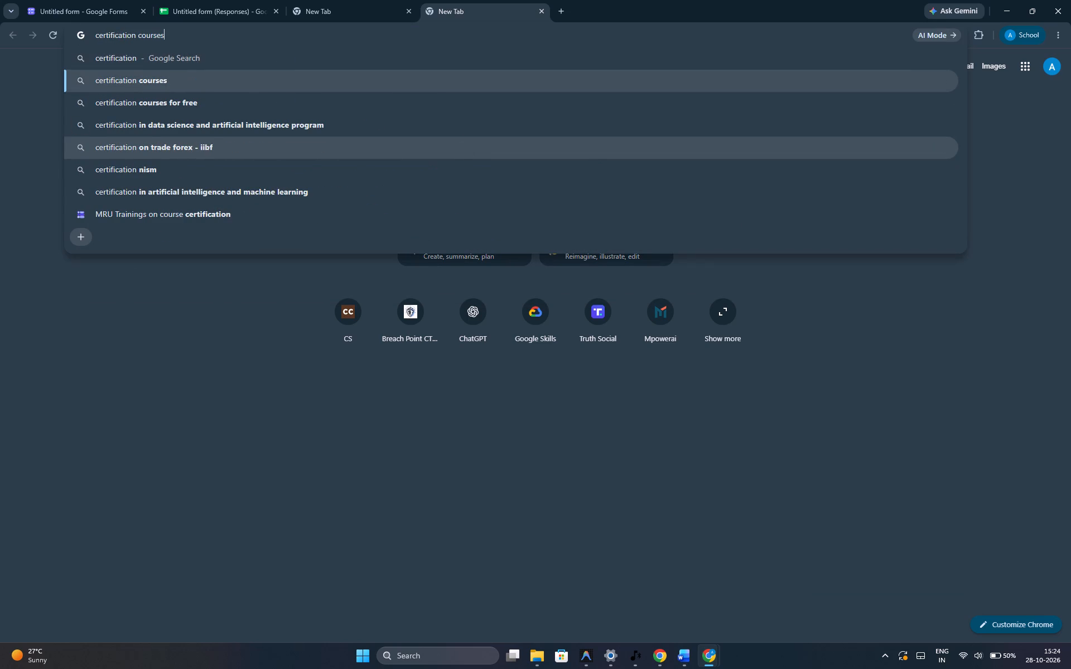
key(BackSpace)
key(BackSpace)
key(BackSpace)
key(BackSpace)
key(BackSpace)
key(BackSpace)
key(BackSpace)
key(BackSpace)
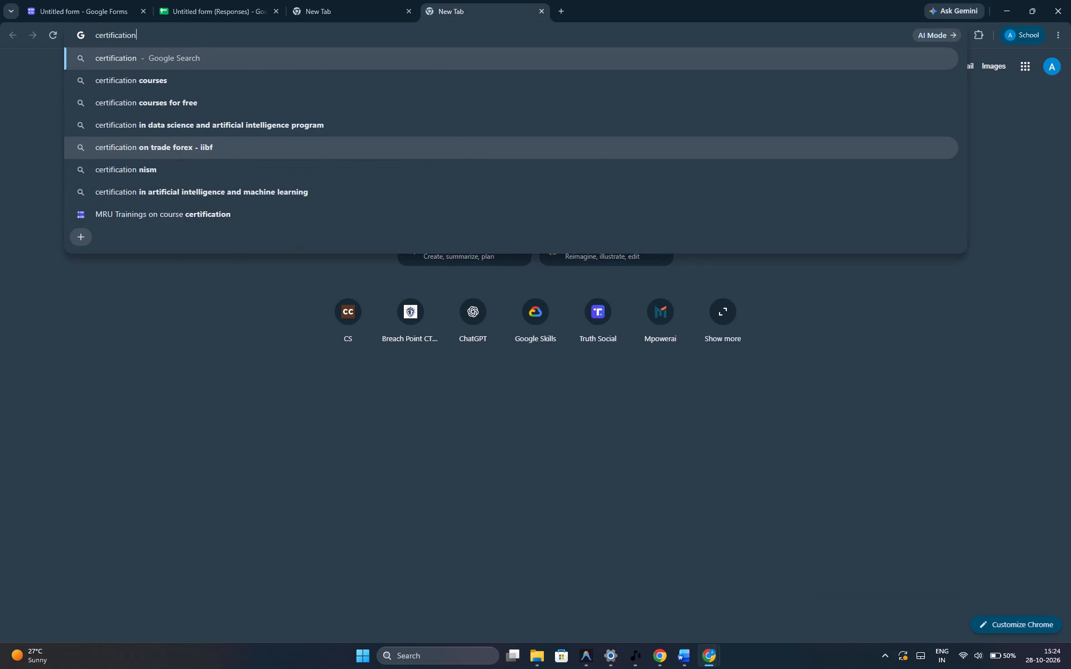
key(ctrl+a)
key(ctrl+c)
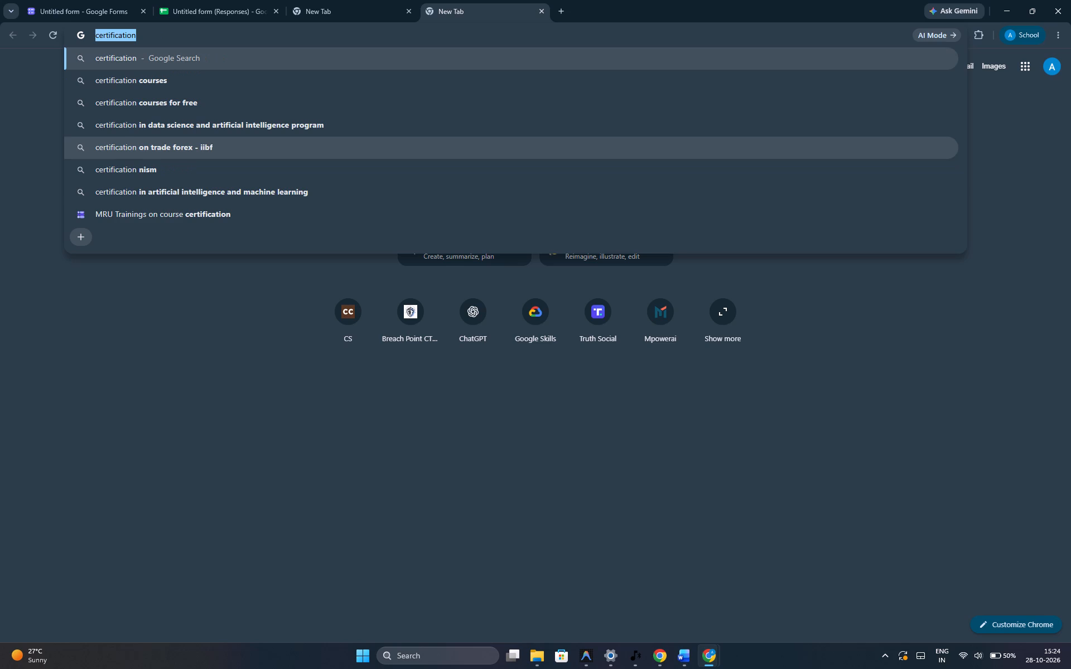
Replace the last word of the form title with the copied word certification and capitalize its first letter.
key(ctrl+2)
key(ctrl+1)
key(ctrl+1)
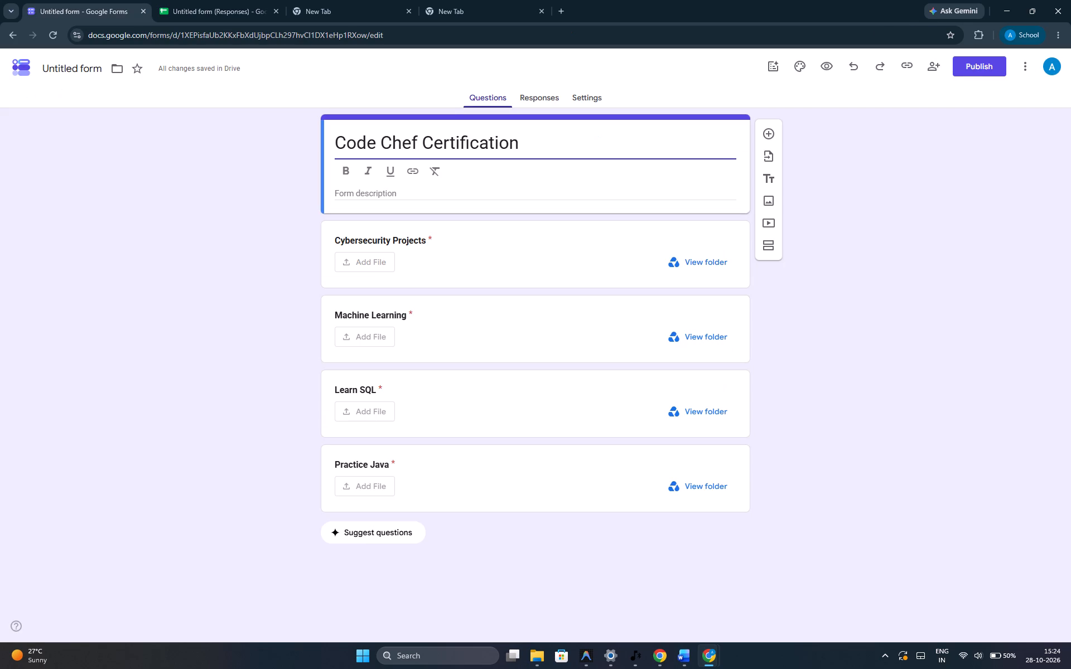
click(565, 144)
key(BackSpace)
key(BackSpace)
key(BackSpace)
key(BackSpace)
key(BackSpace)
key(BackSpace)
key(BackSpace)
key(BackSpace)
key(BackSpace)
key(BackSpace)
key(BackSpace)
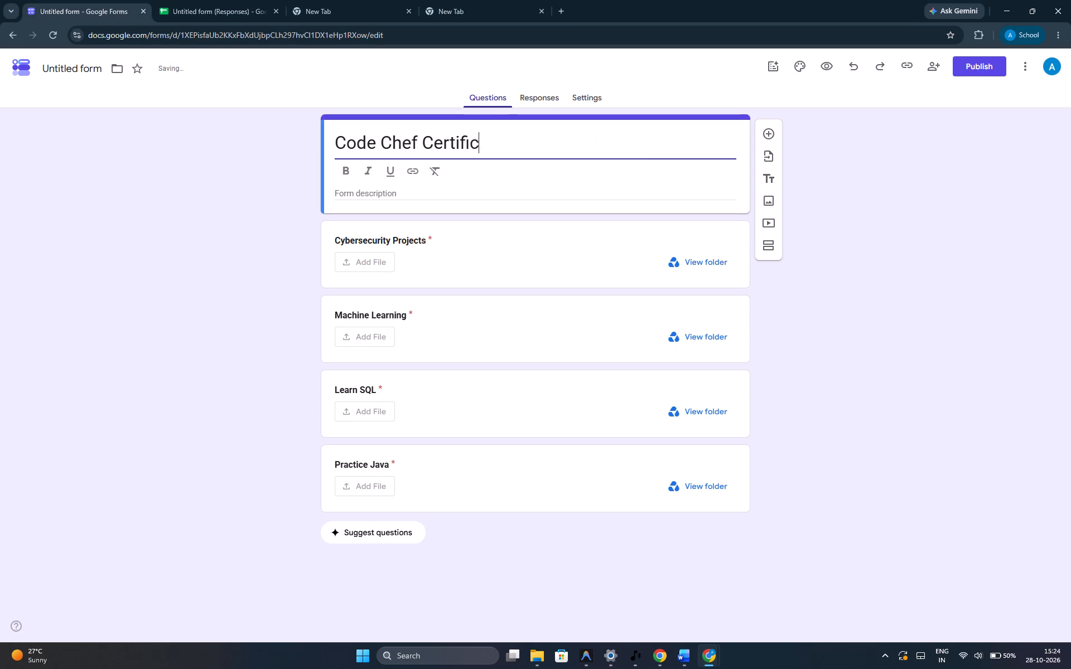
key(BackSpace)
key(BackSpace)
key(ctrl+v)
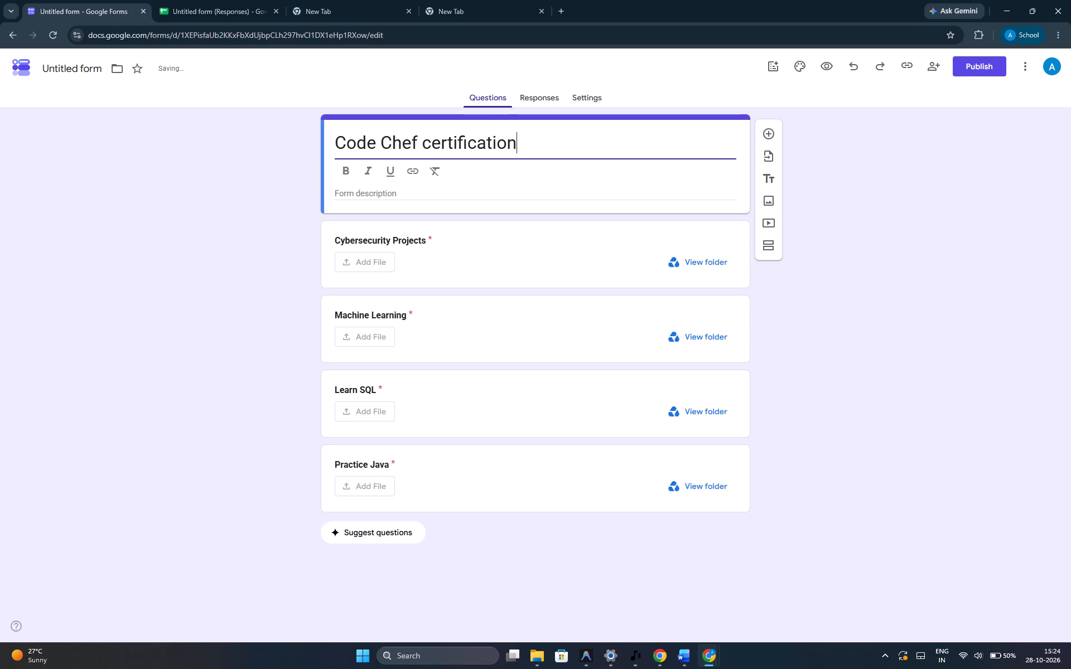
key(Left)
key(Left)
key(Left)
key(Left)
key(Left)
key(Left)
key(Left)
key(Left)
key(Left)
key(Left)
key(Left)
key(Left)
key(BackSpace)
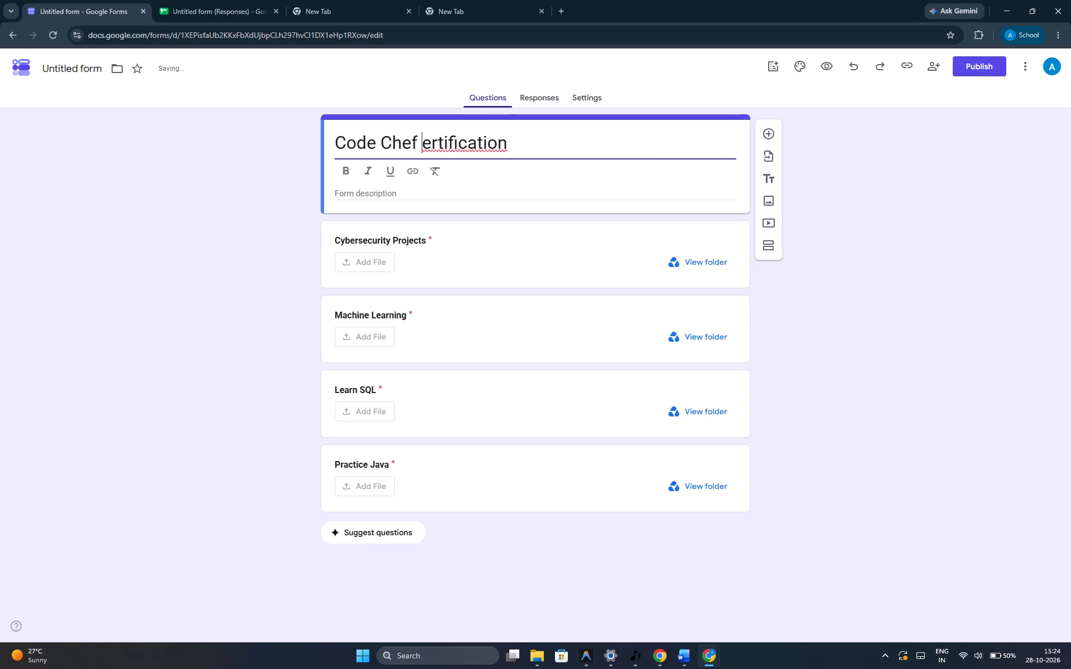
key(shift+c)
click(576, 132)
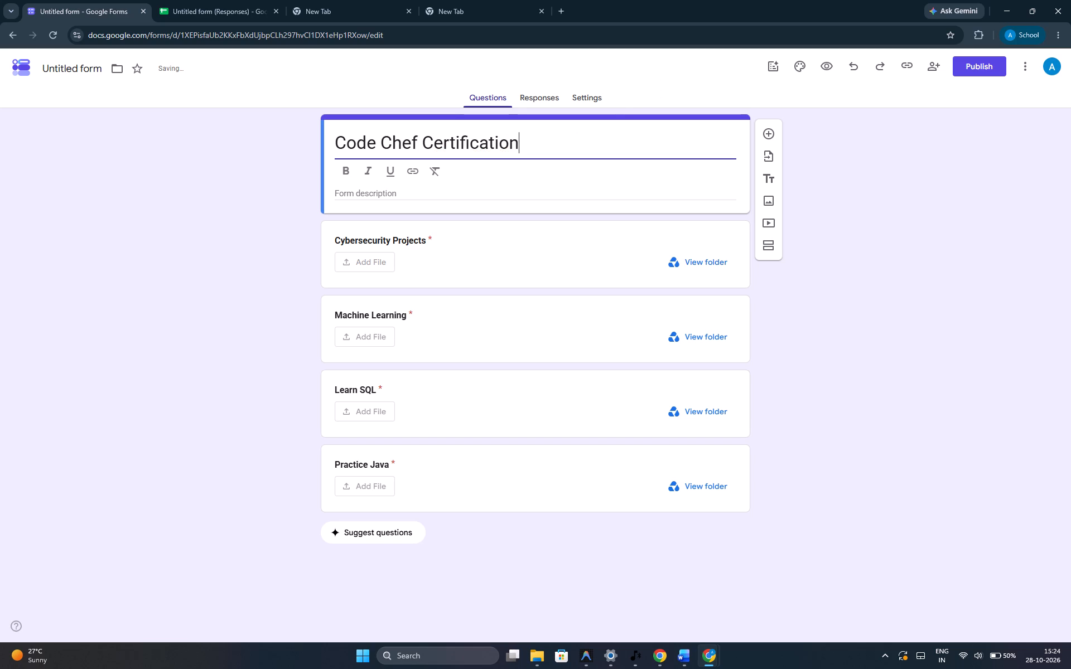
Append the word Submission to the form title.
key(space)
text(Submission)
Look up the spelling of submission through search suggestions in another new browser tab and copy the suggested word.
key(ctrl+t)
text(sub)
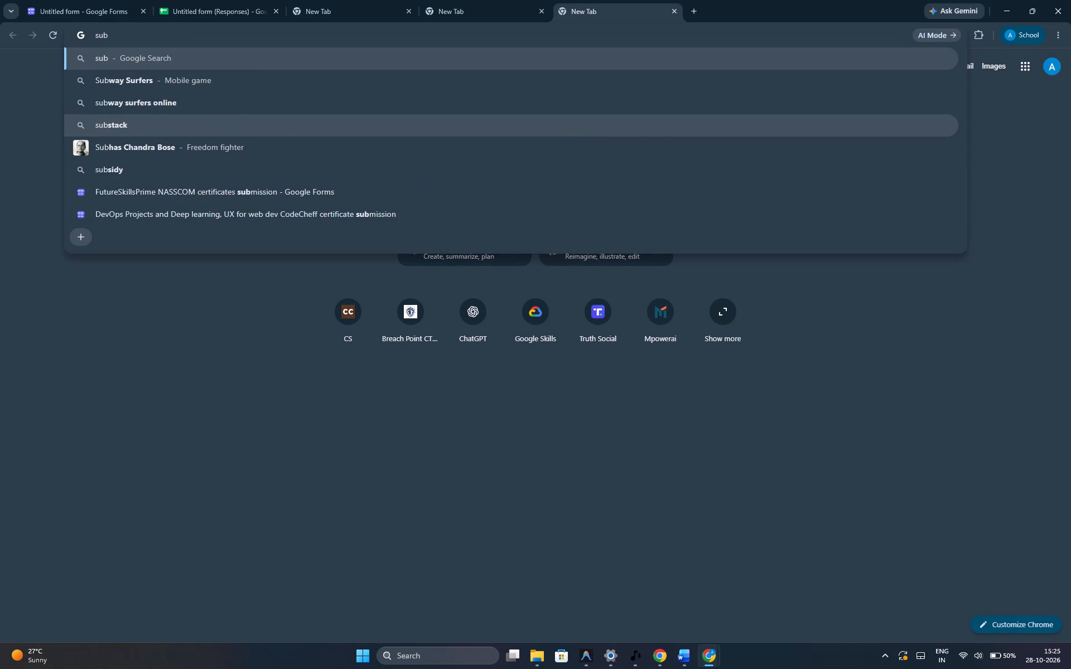
text(mi)
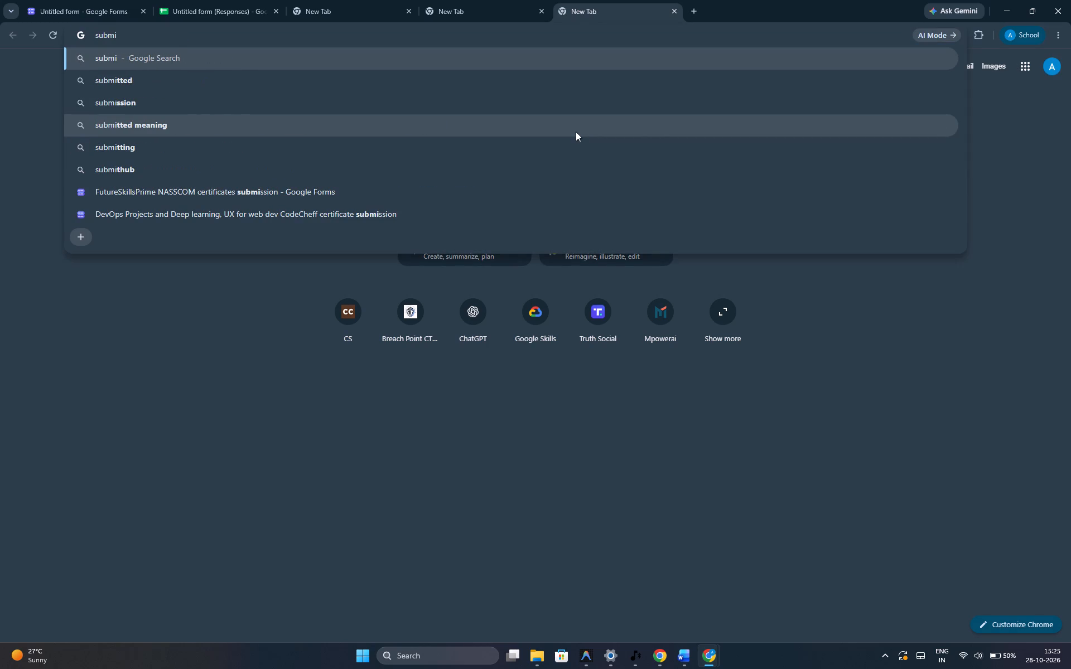
key(BackSpace)
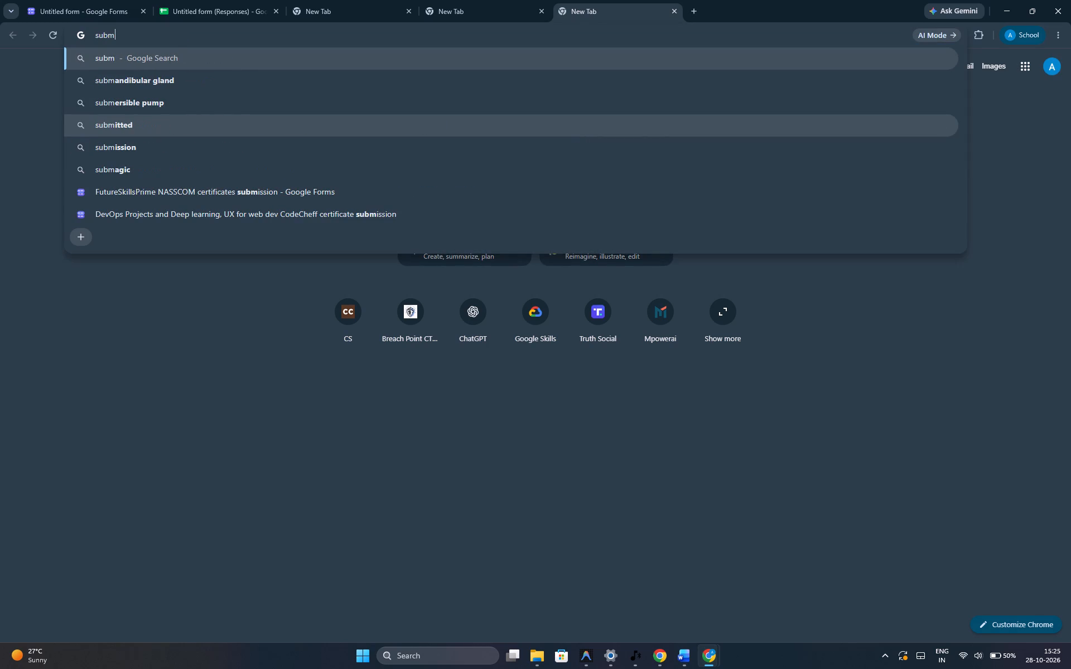
key(Down)
key(Down)
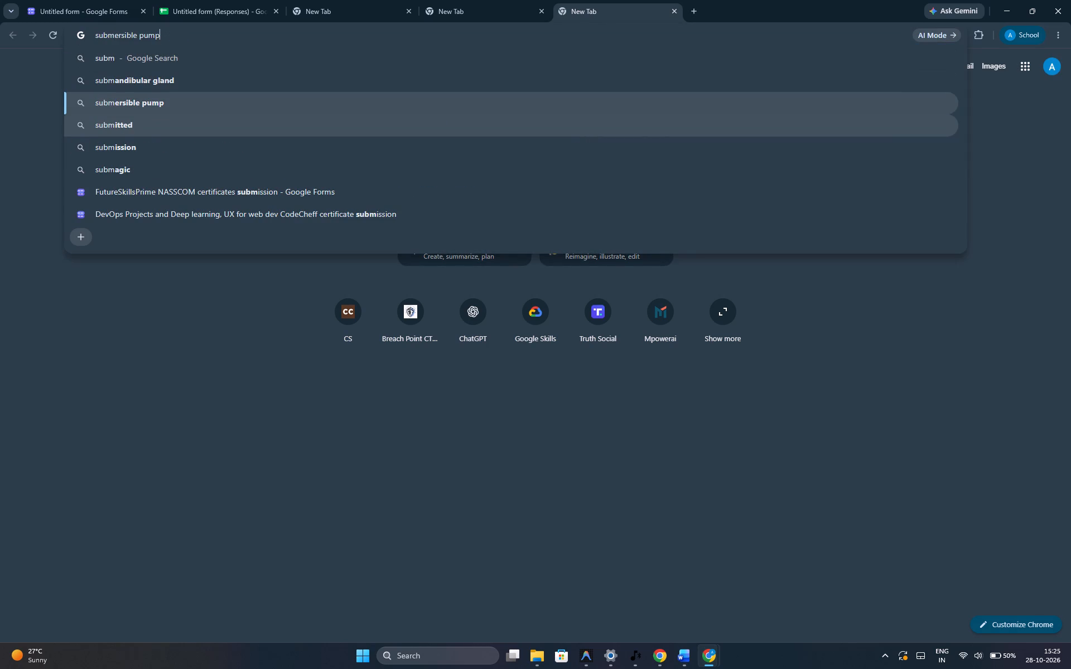
key(Down)
key(Down)
key(Down)
key(Up)
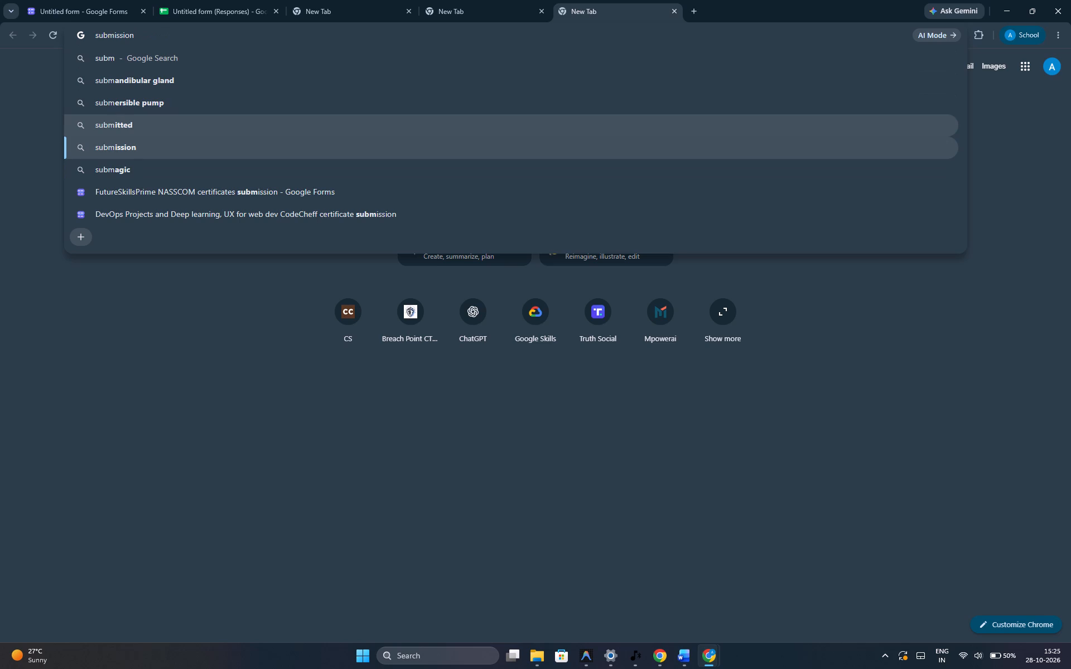
key(ctrl+a)
key(ctrl+c)
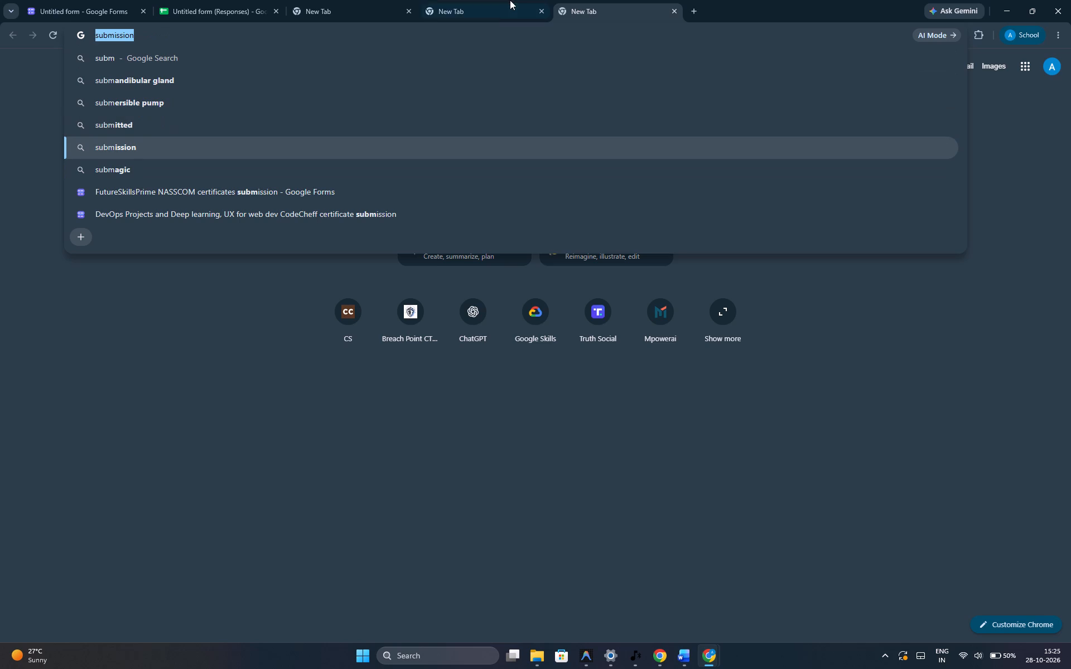
Replace the last word of the form title with the copied word submission and capitalize its first letter.
click(117, 0)
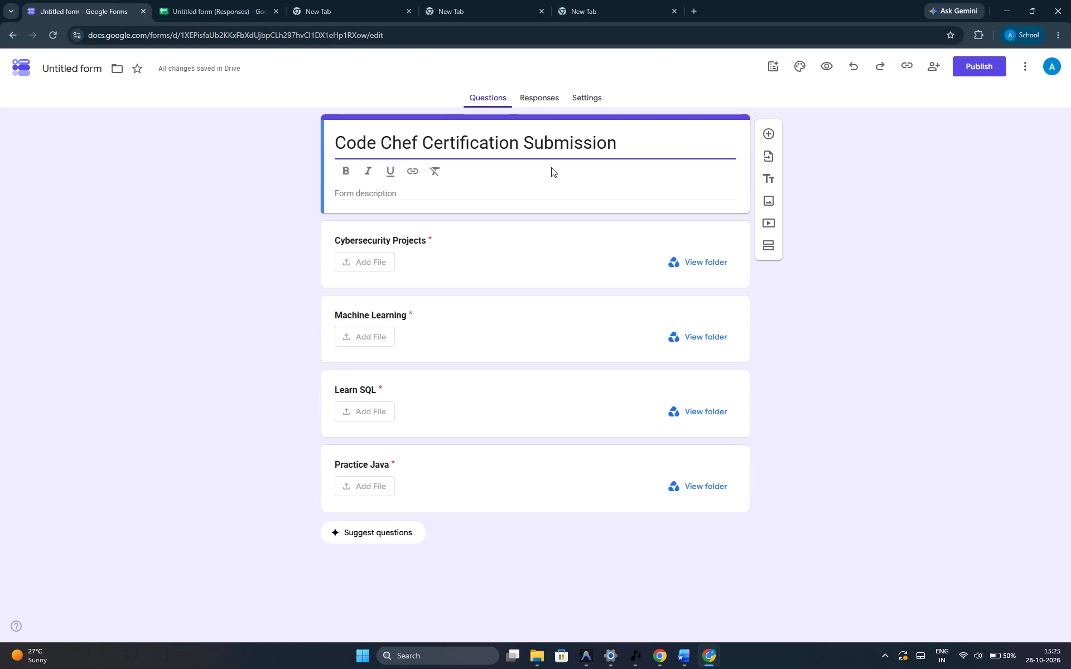
double_click(577, 144)
key(ctrl+v)
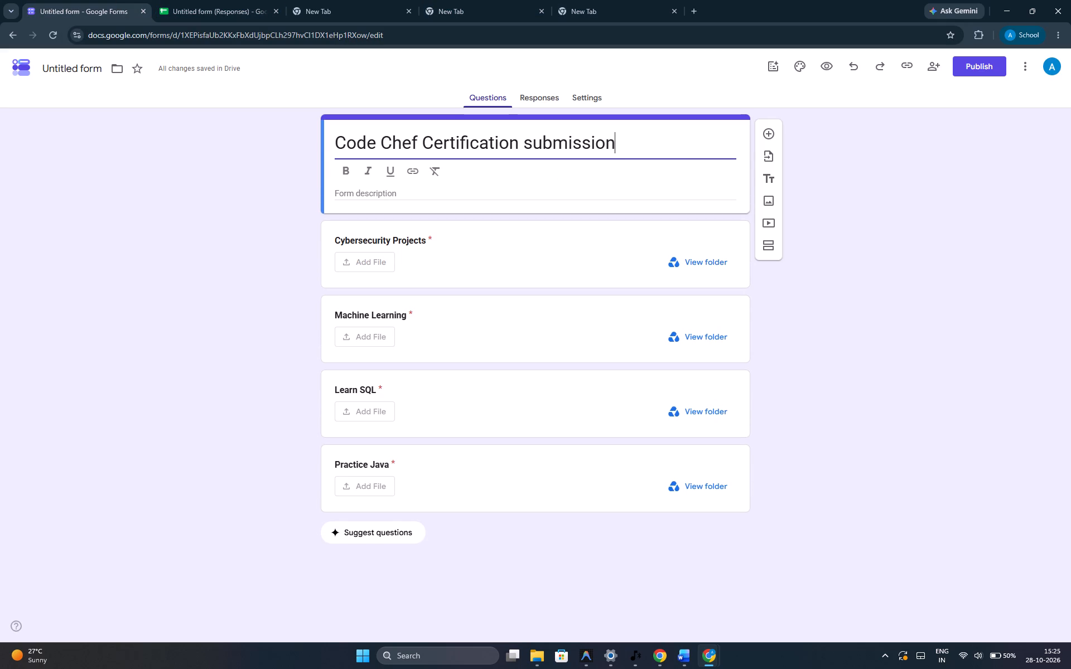
click(529, 142)
key(BackSpace)
key(shift+s)
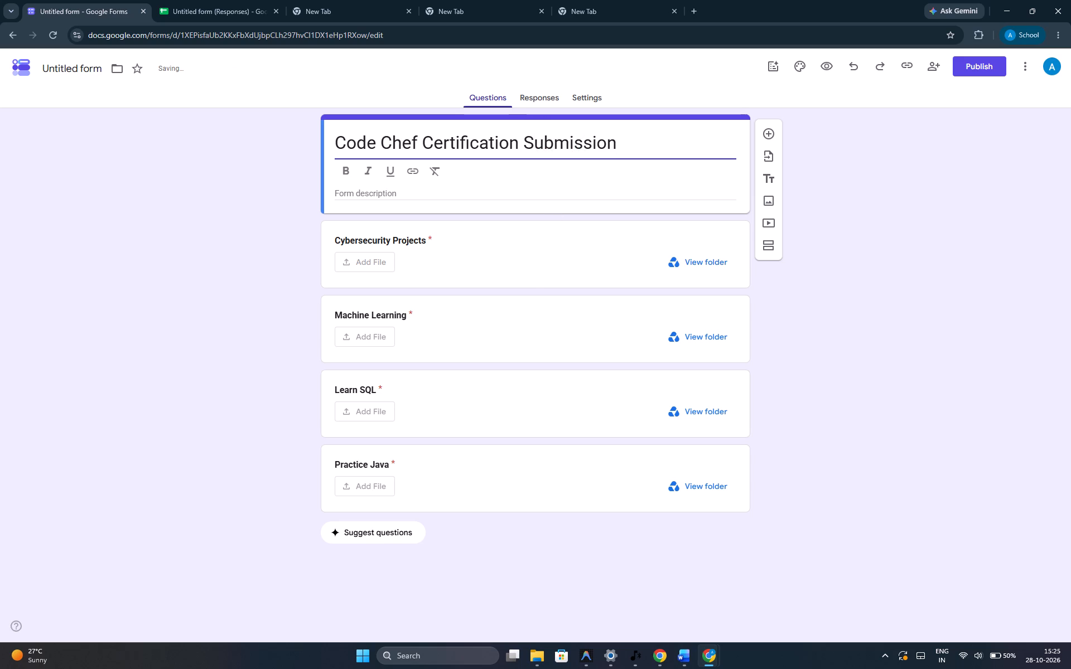
Review the form's questions and responses, and compare the question titles with the list on the CodeChef certificates page.
scroll(530, 277, up, 4)
scroll(530, 277, down, 1)
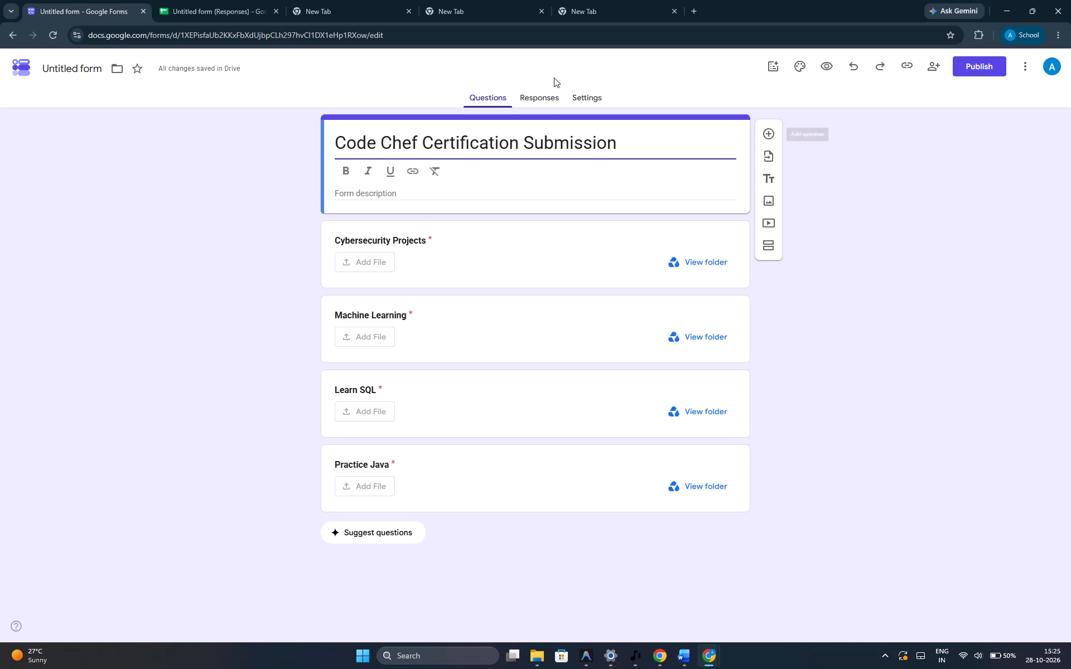
click(538, 95)
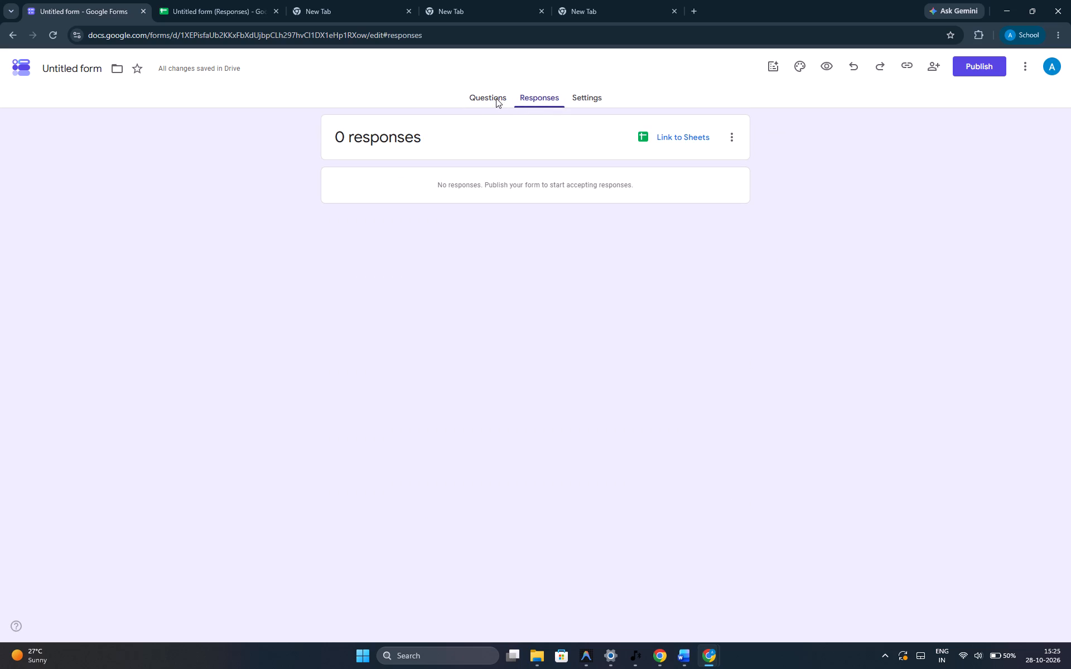
click(496, 98)
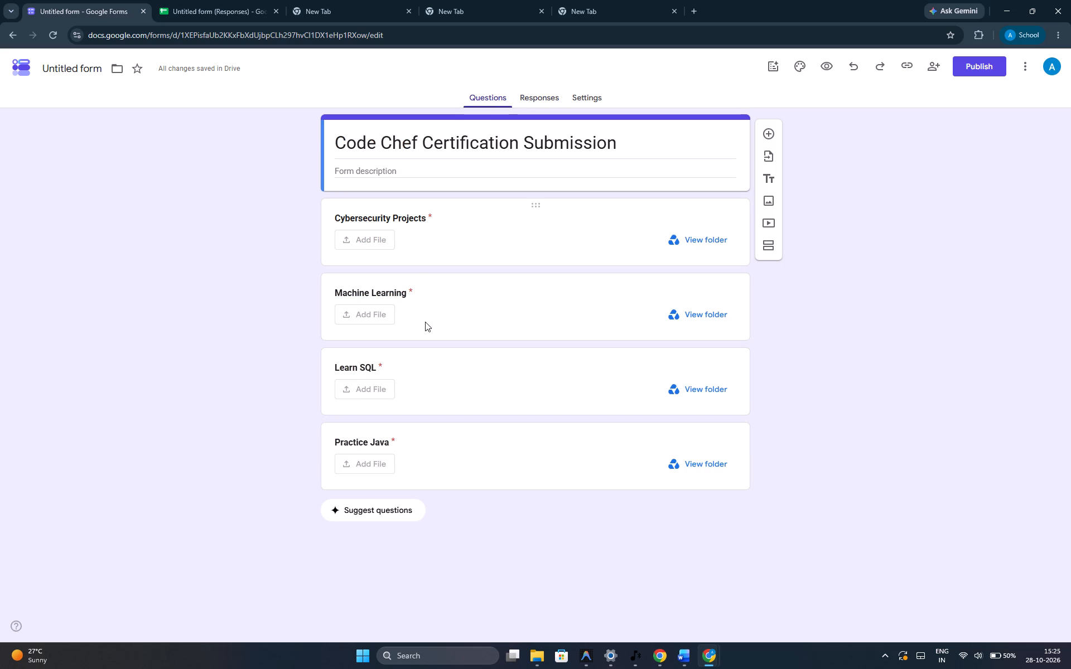
key(alt+Tab)
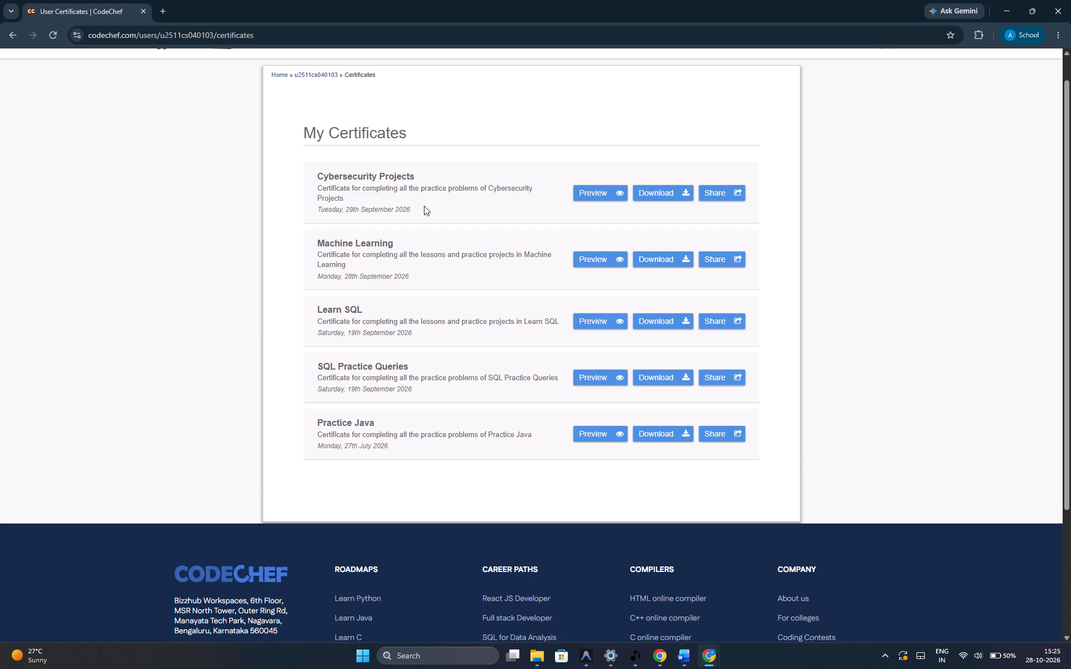
key(alt+Tab)
key(alt+Tab)
key(alt+Tab)
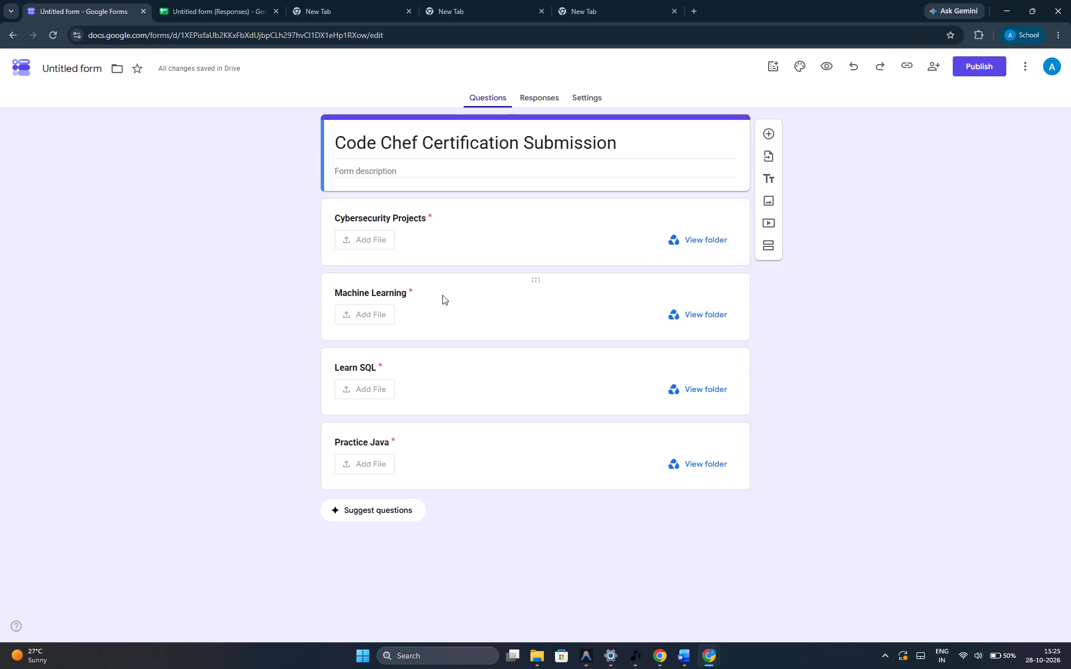
key(alt+Tab)
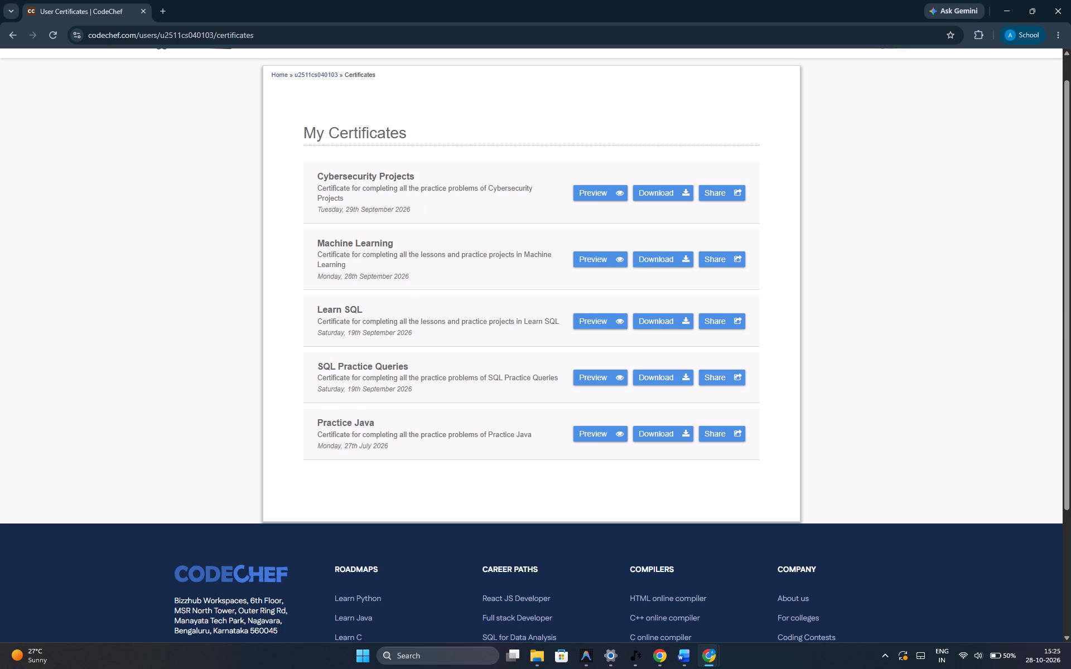
key(alt+Tab)
key(alt+Tab)
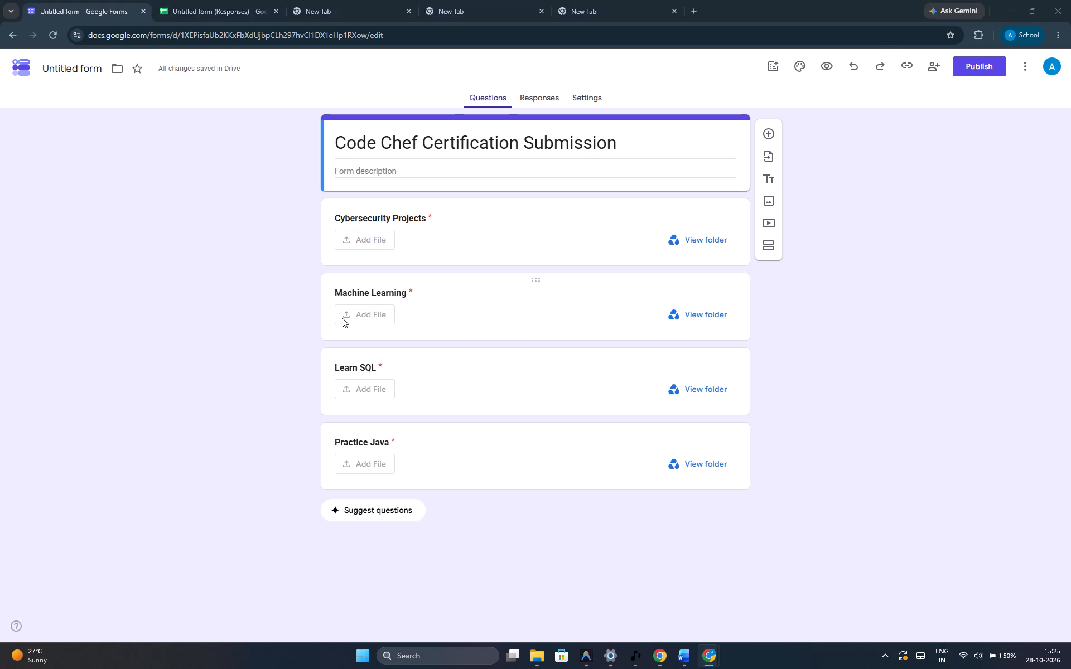
key(alt+Tab)
Duplicate the required Learn SQL file-upload question.
click(565, 361)
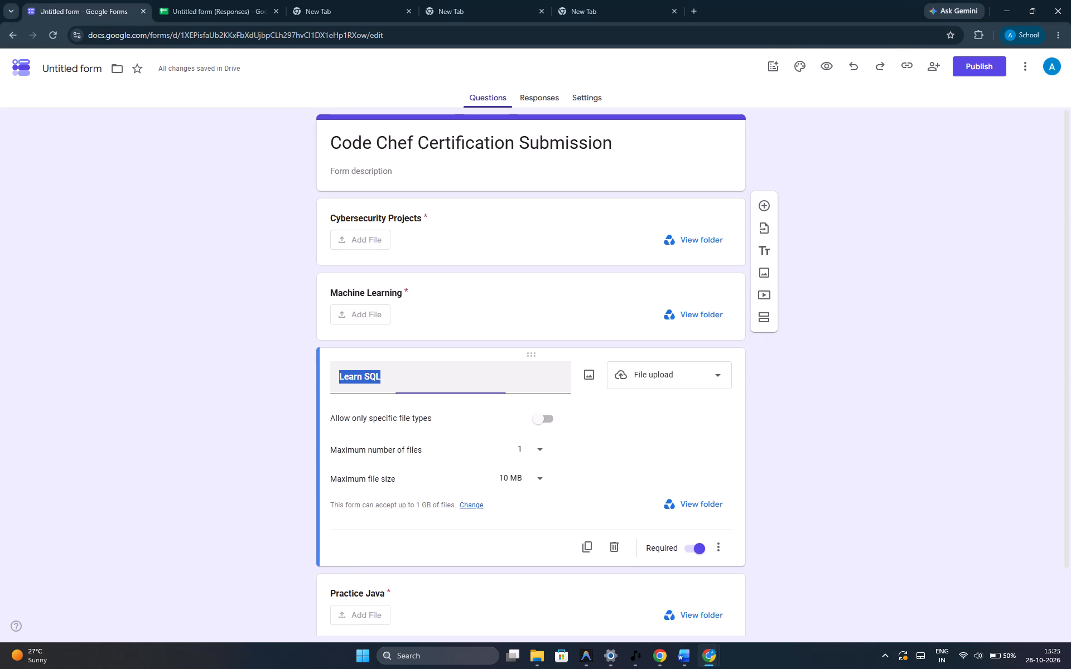
scroll(632, 542, down, 2)
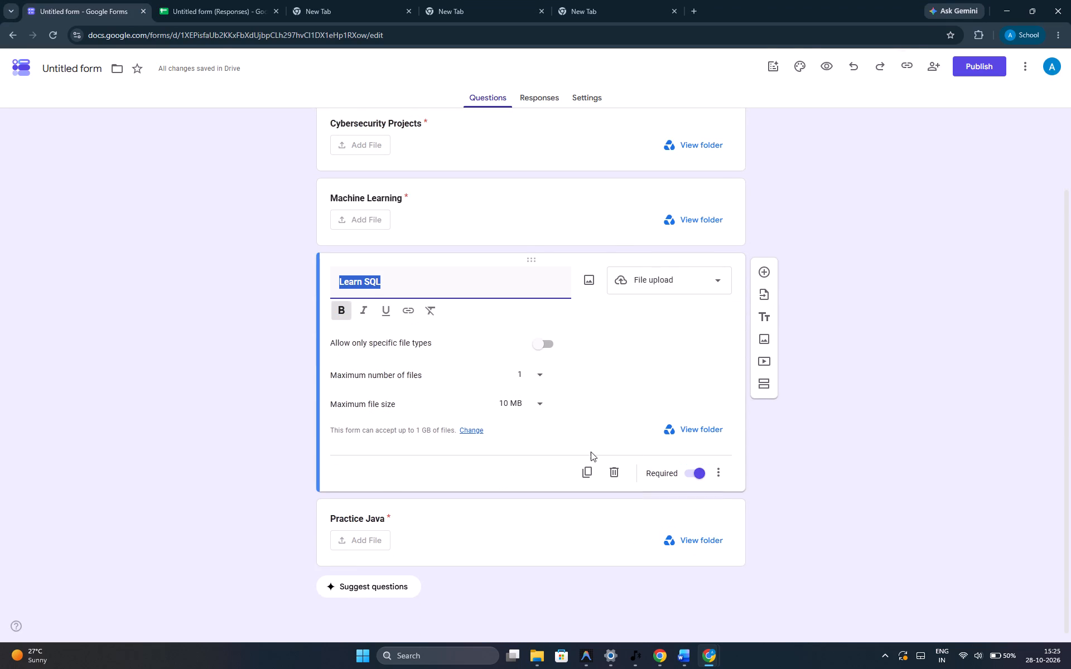
click(591, 452)
click(584, 459)
Copy the title SQL Practice Queries from the CodeChef certificates page and use it to replace the duplicated Learn SQL question's title.
key(alt+Tab)
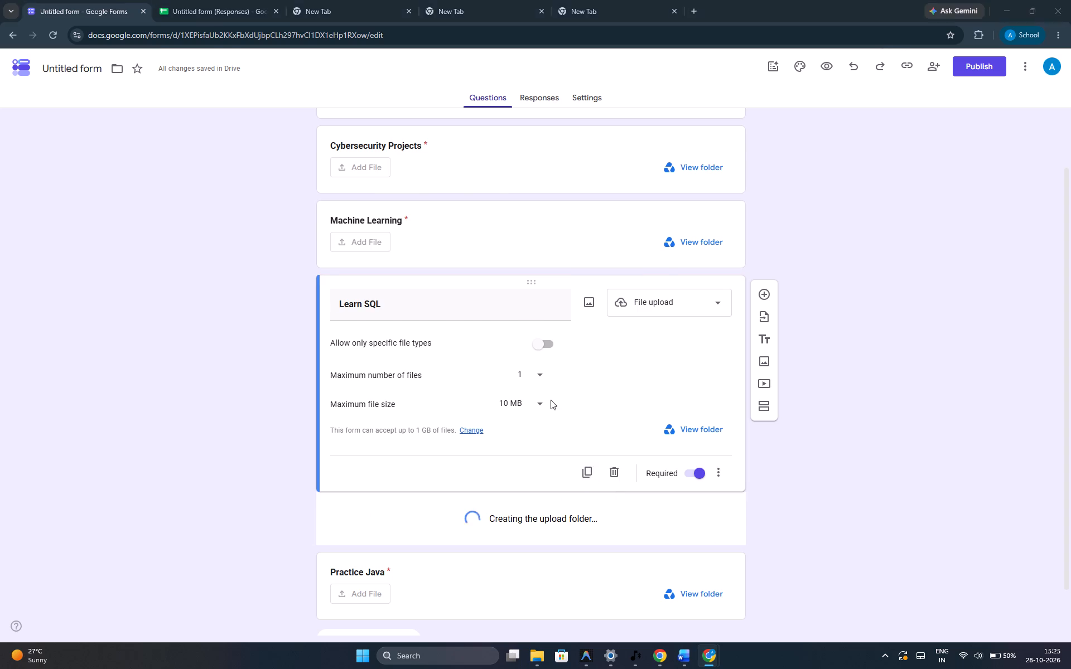
triple_click(402, 360)
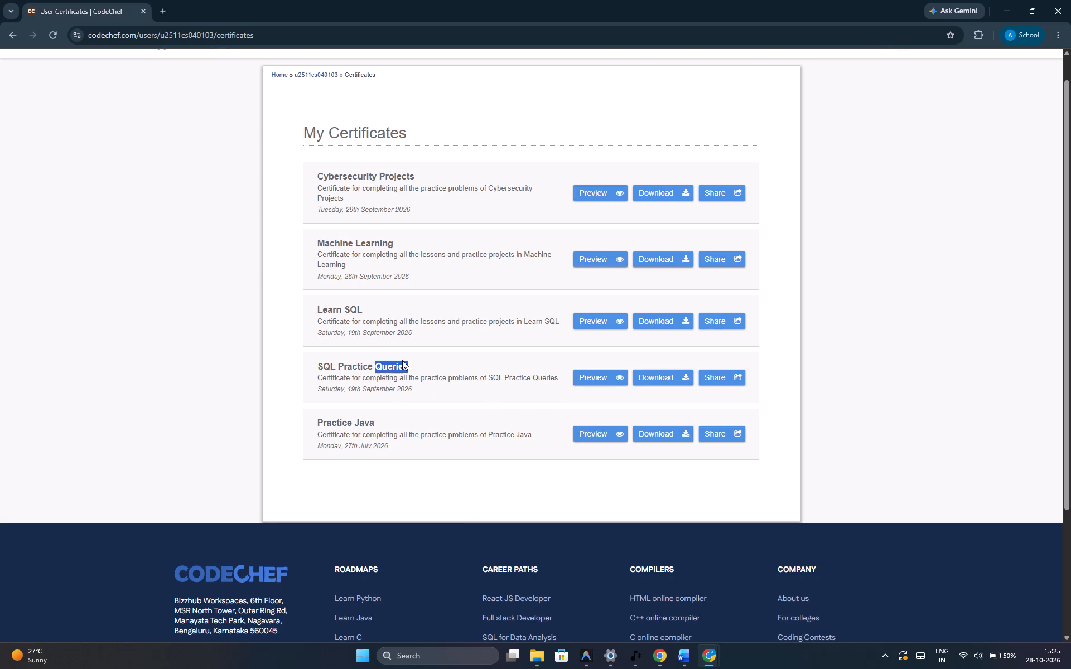
key(ctrl+c)
key(ctrl+c)
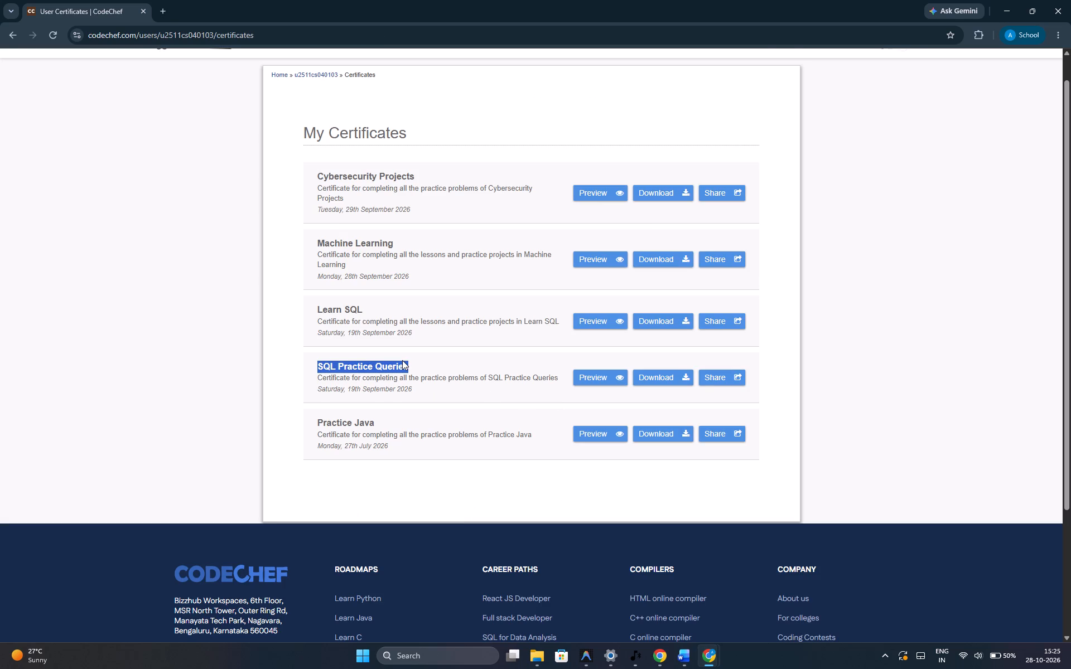
key(alt+Tab)
click(441, 374)
key(ctrl+a)
key(BackSpace)
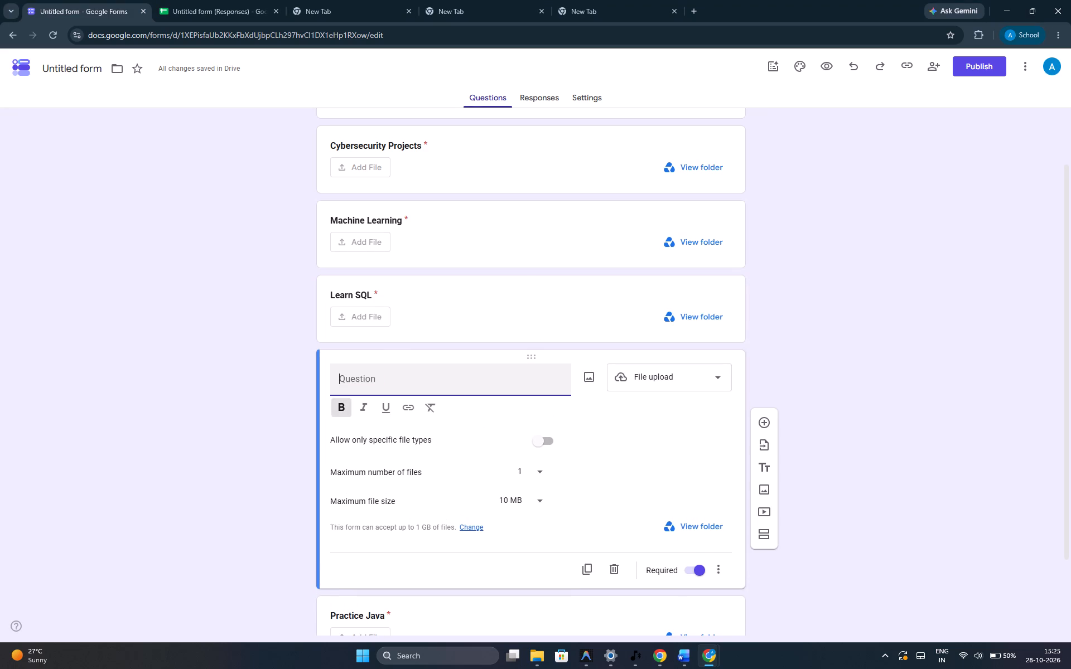
key(ctrl+v)
click(840, 295)
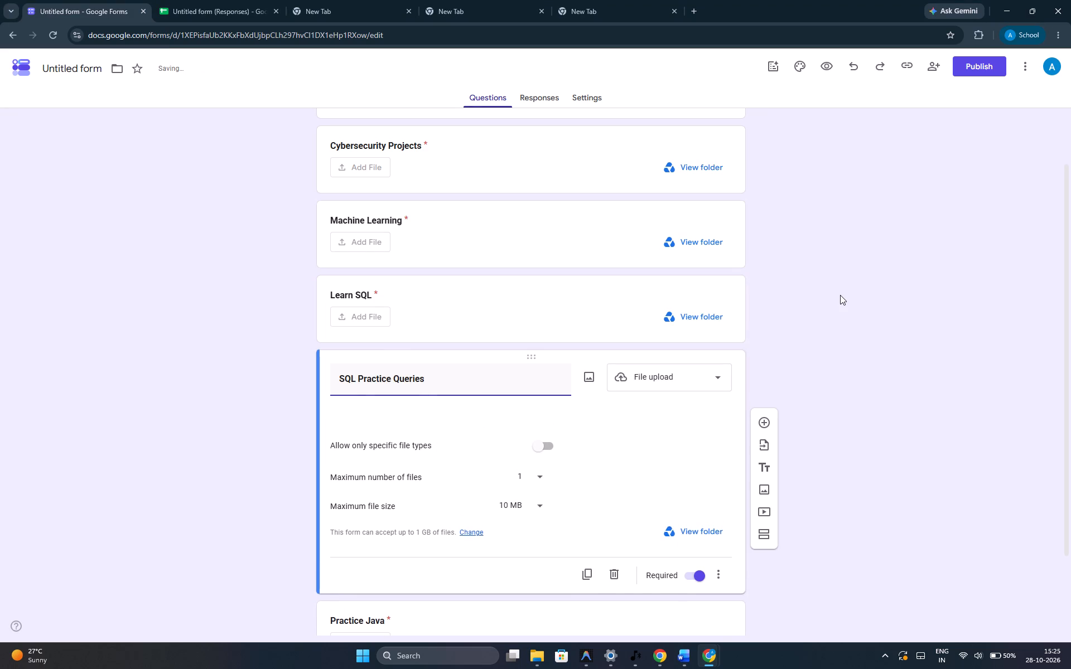
Publish the form with responders restricted to MALLA REDDY UNIVERSITY.
scroll(748, 212, down, 2)
scroll(748, 212, up, 4)
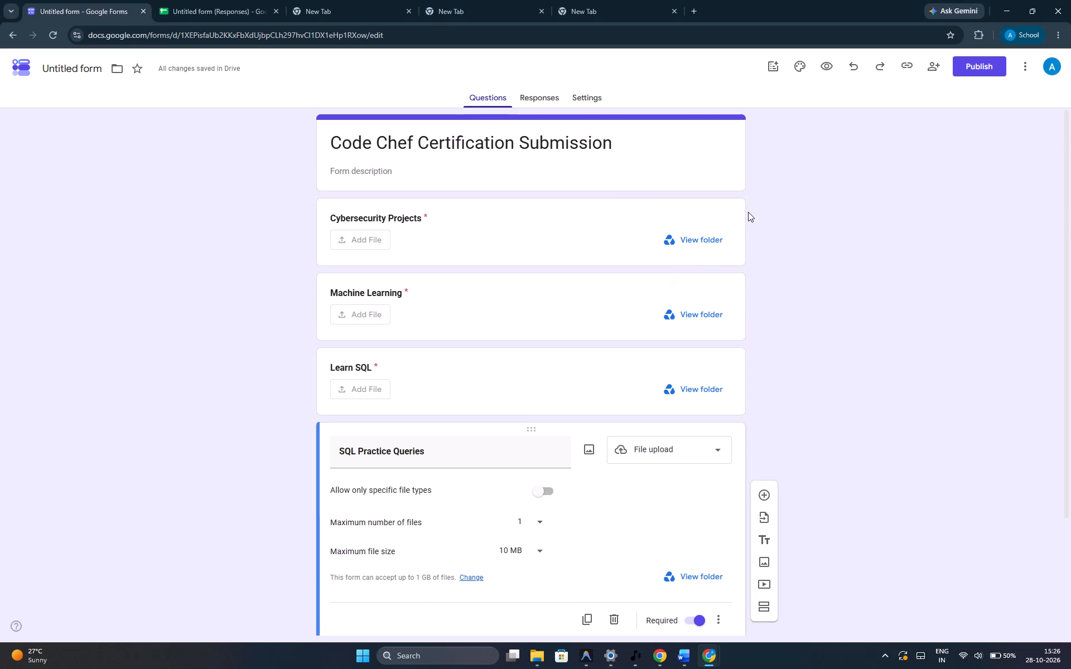
click(981, 73)
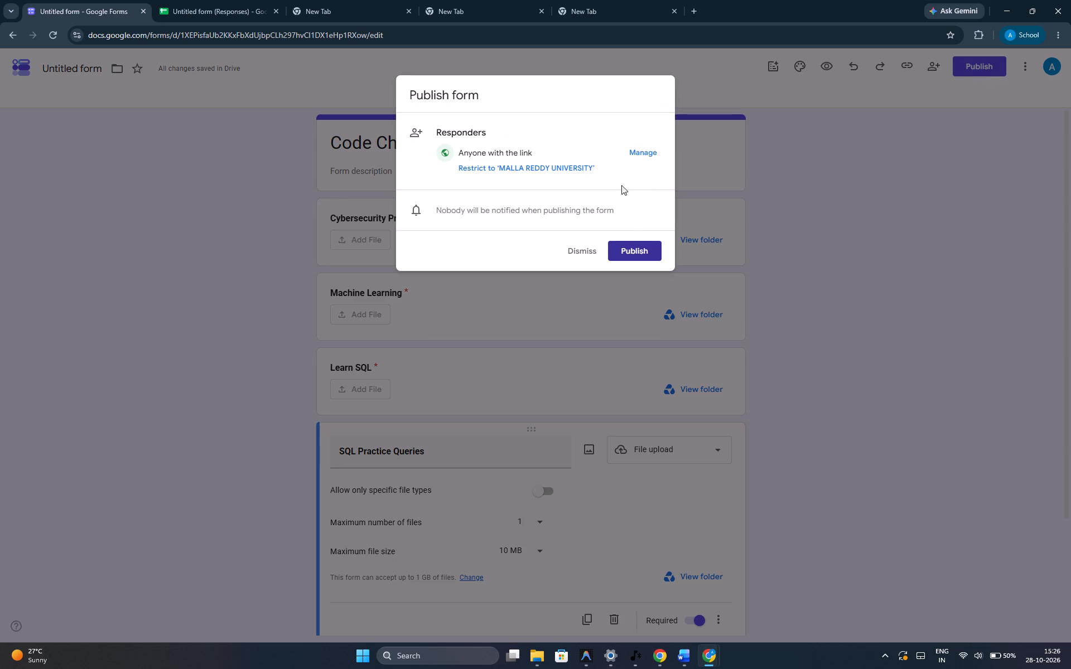
click(551, 167)
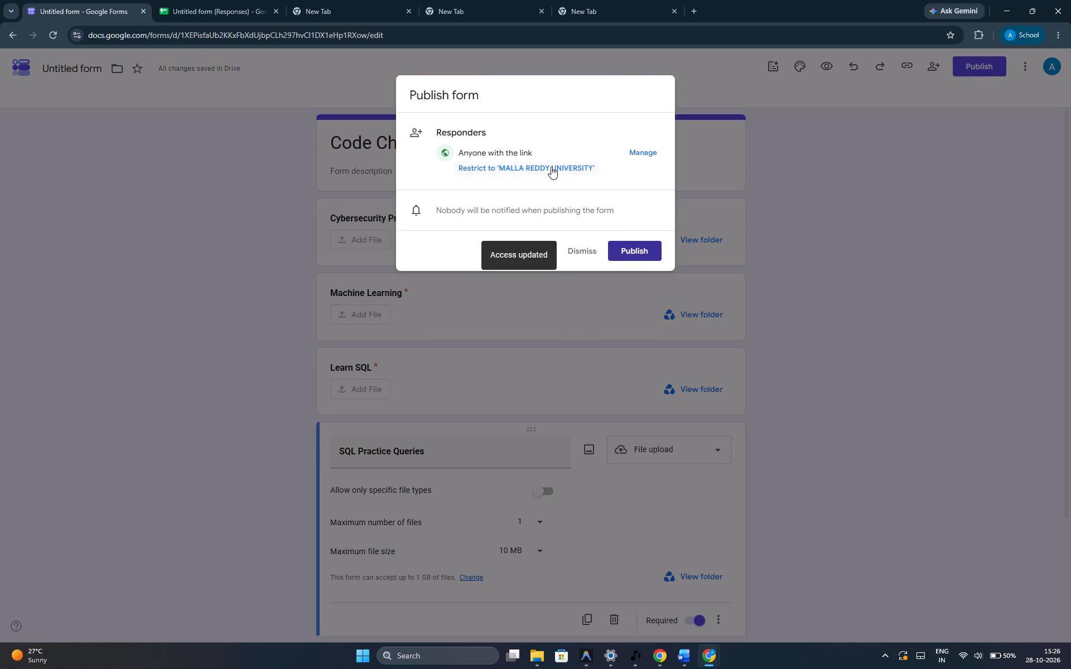
click(551, 167)
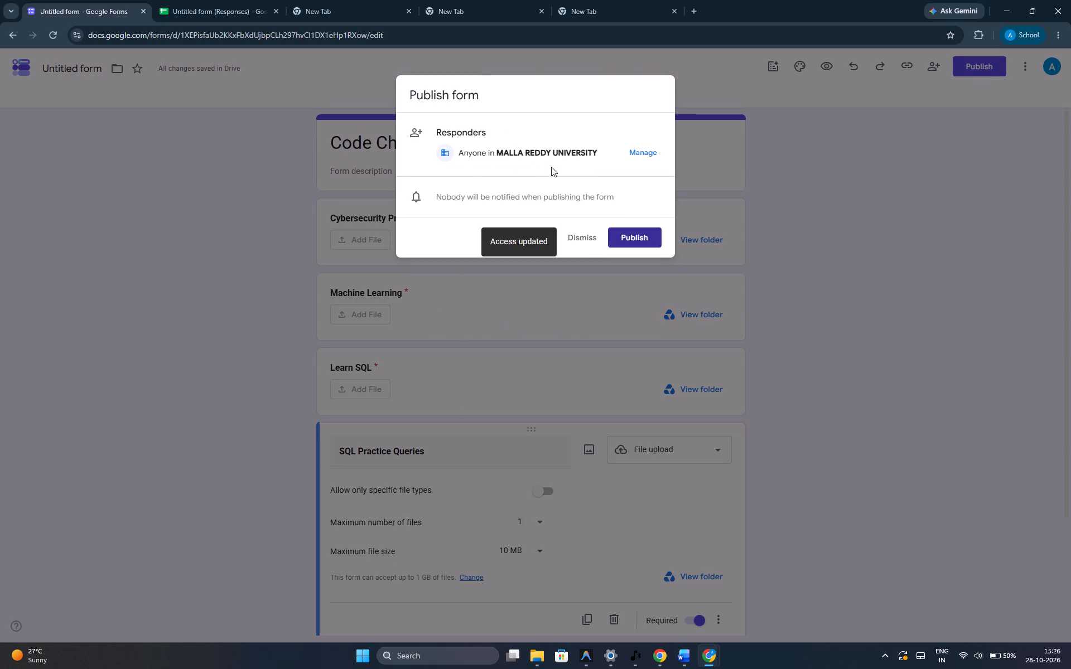
click(630, 239)
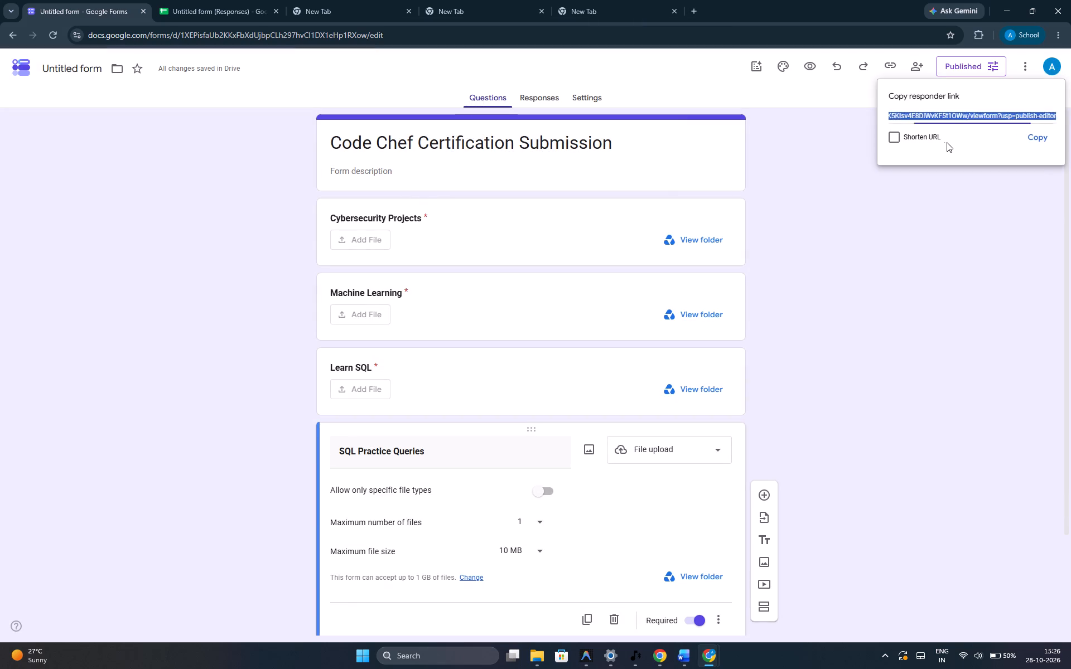
Copy the published form's full responder link without shortening the URL.
drag(1029, 144, 1038, 137)
click(1038, 137)
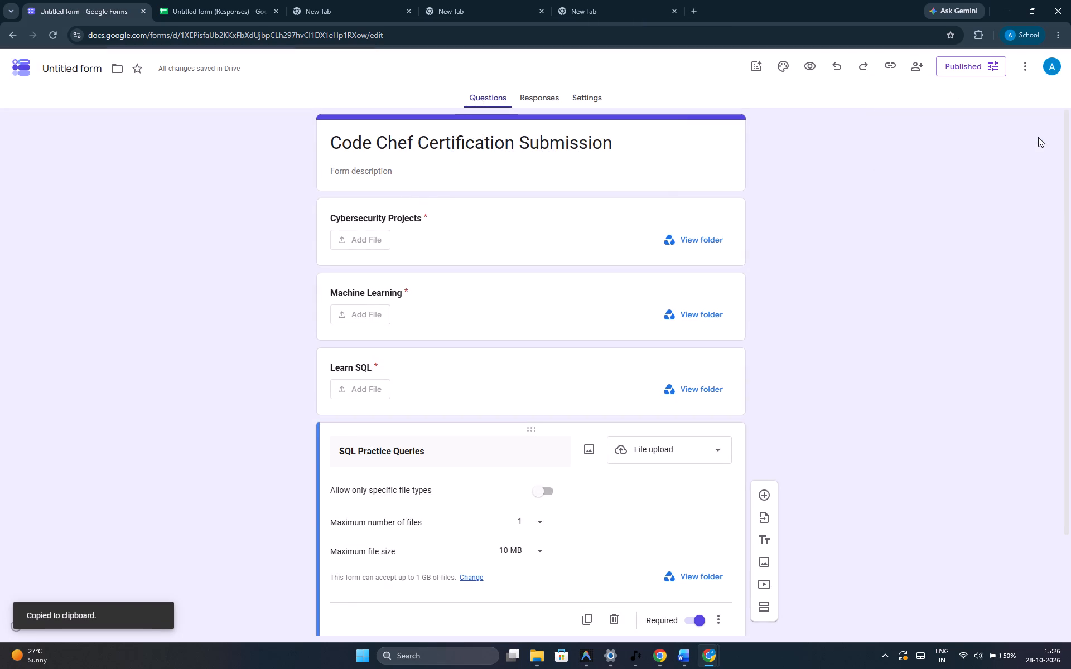
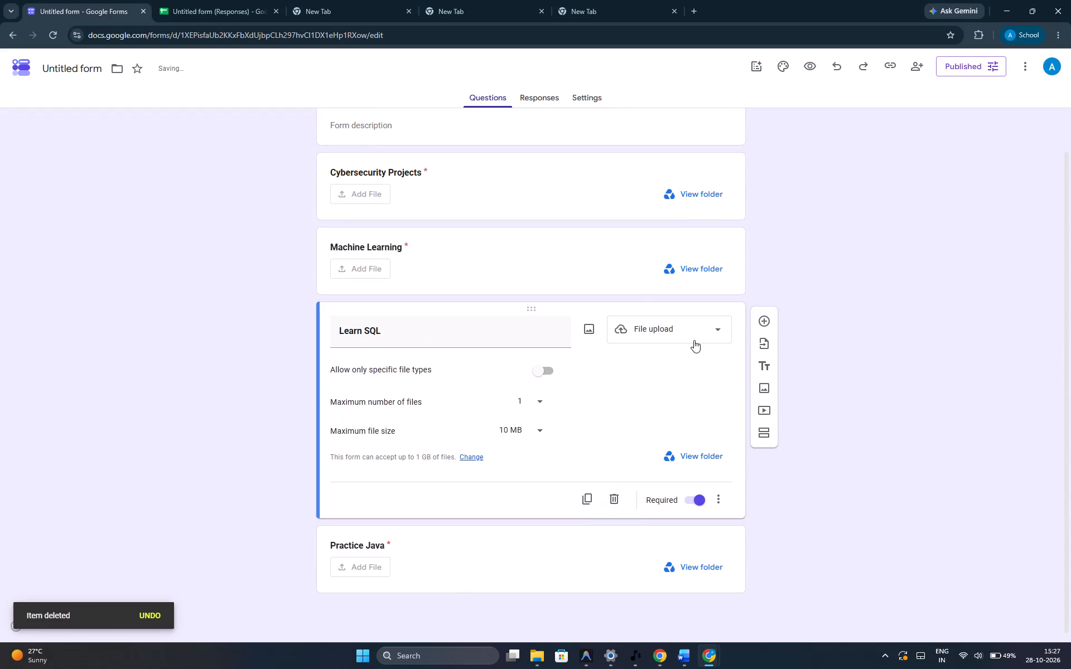
Copy the form's responder link from its sharing settings.
scroll(630, 275, up, 4)
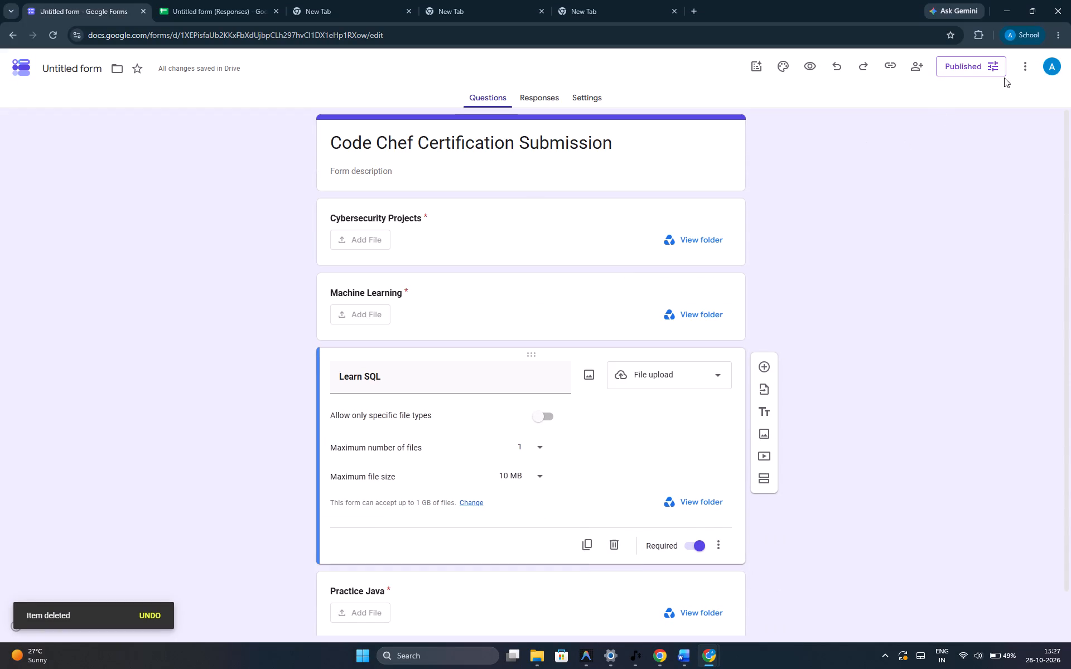
click(922, 65)
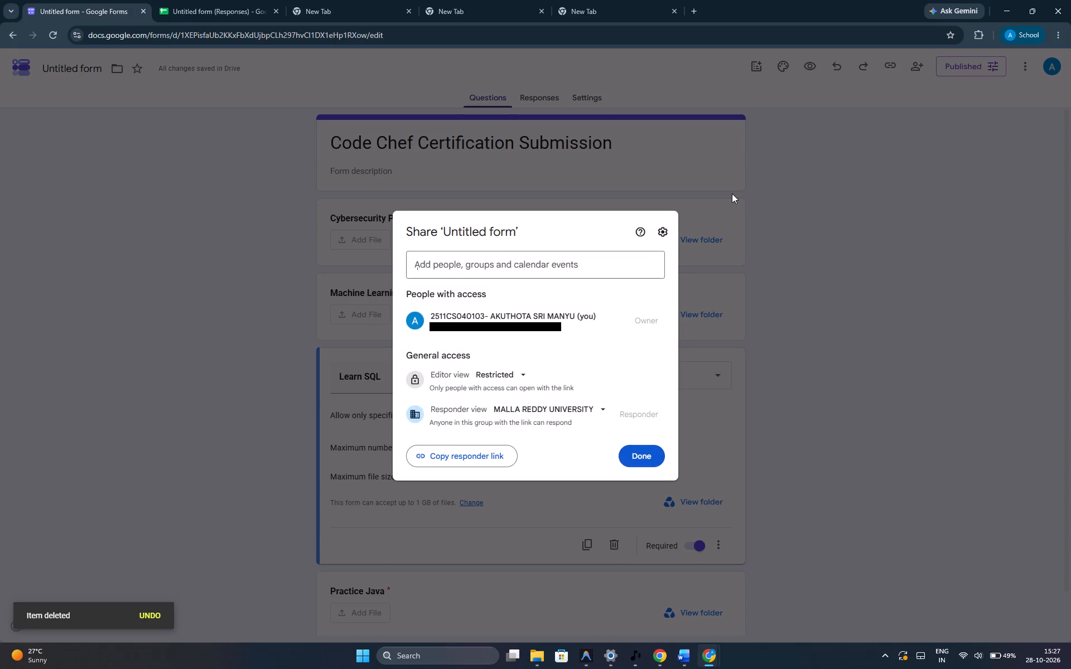
click(488, 457)
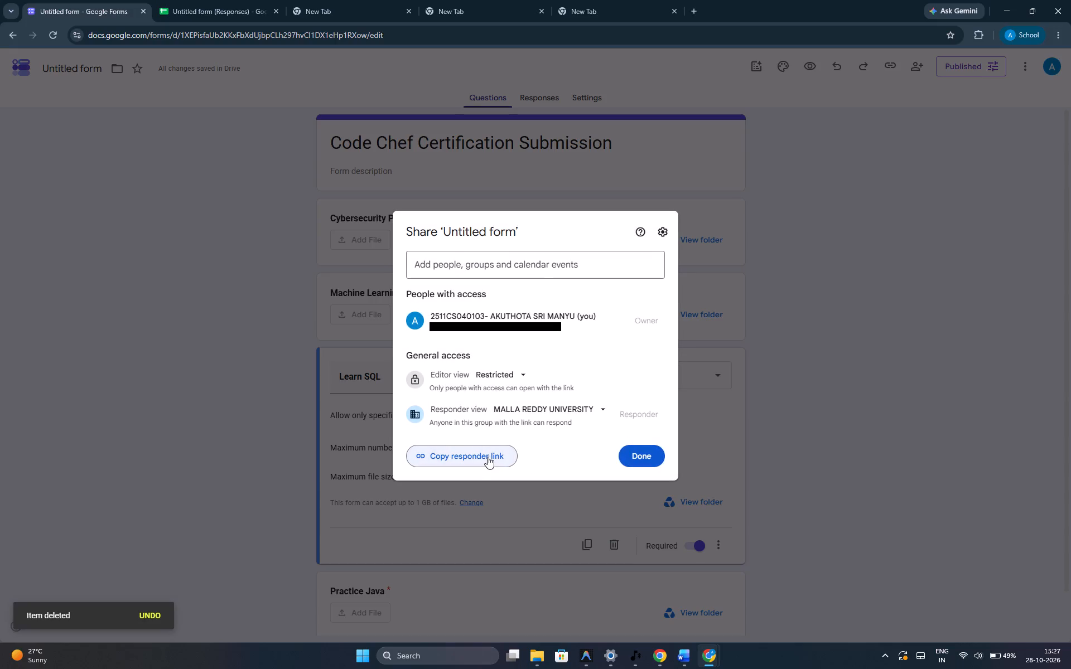
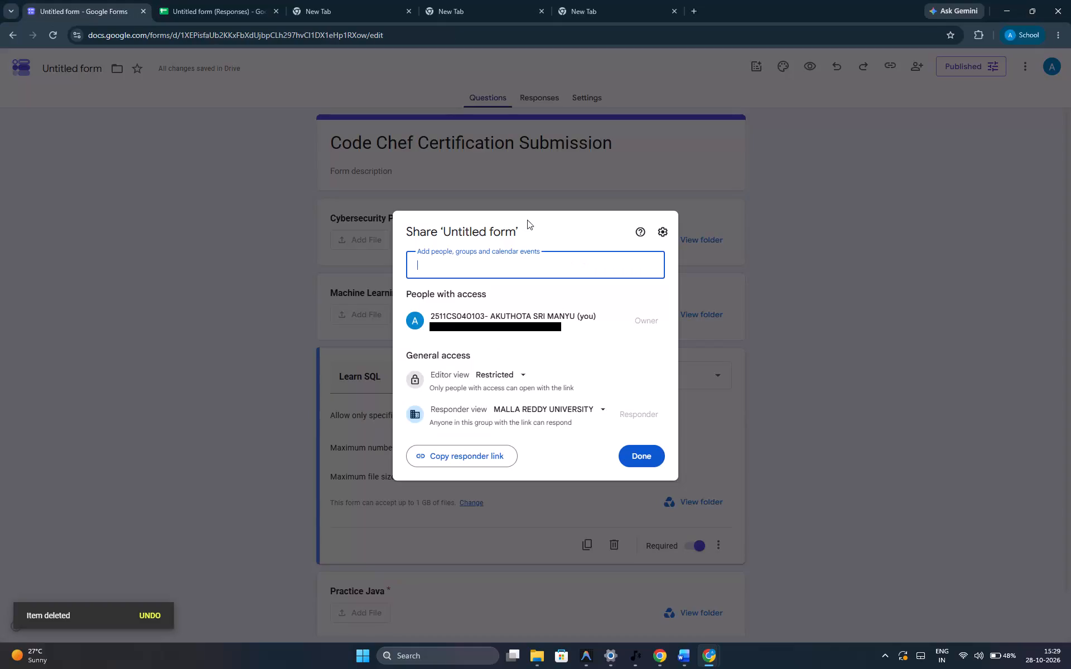
Add a new question to the form and place it first, directly above the Cybersecurity Projects question.
click(362, 190)
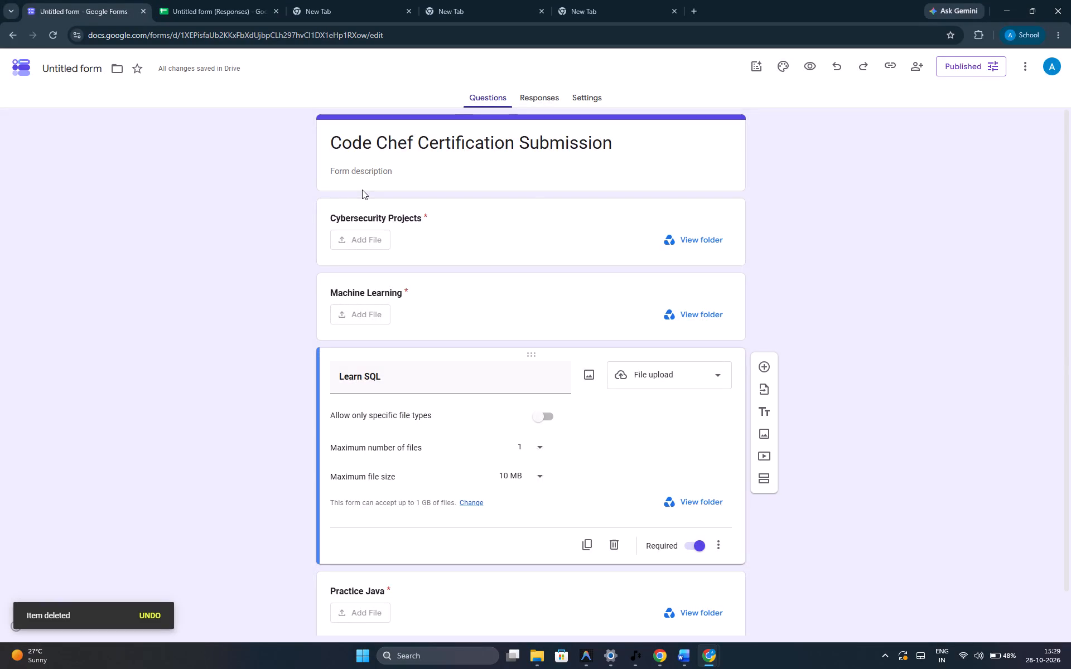
click(489, 251)
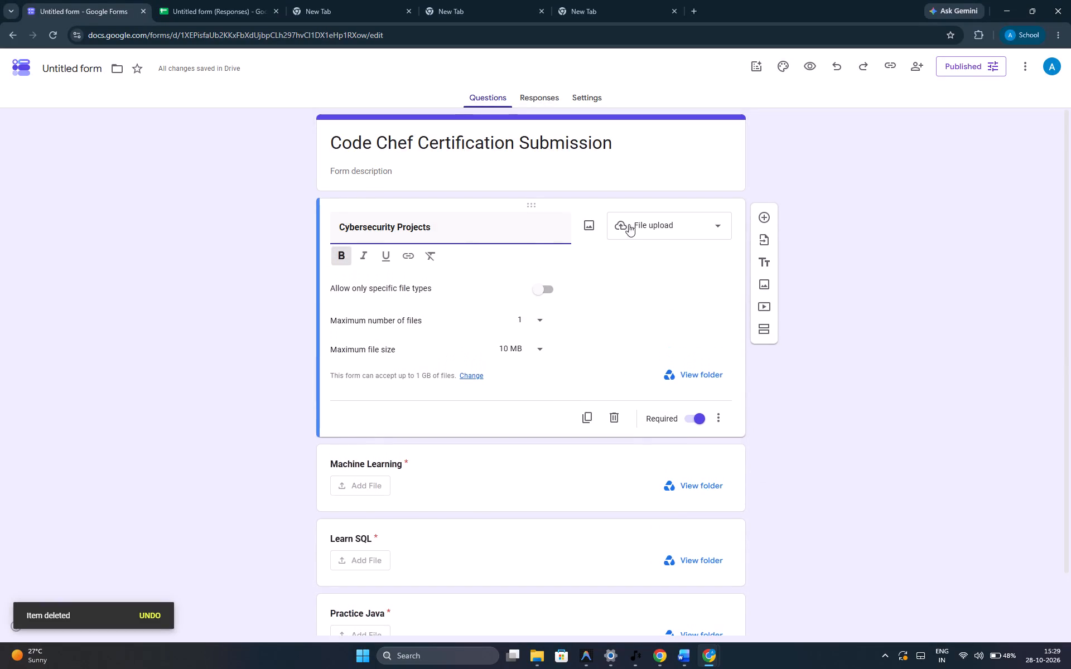
click(758, 208)
click(761, 213)
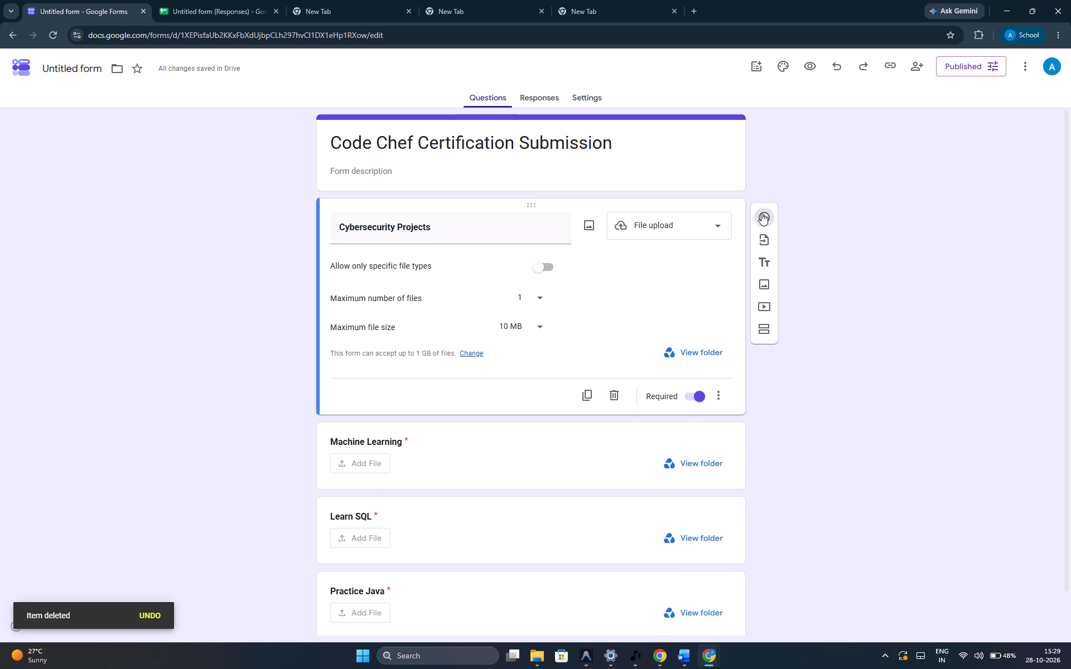
click(576, 189)
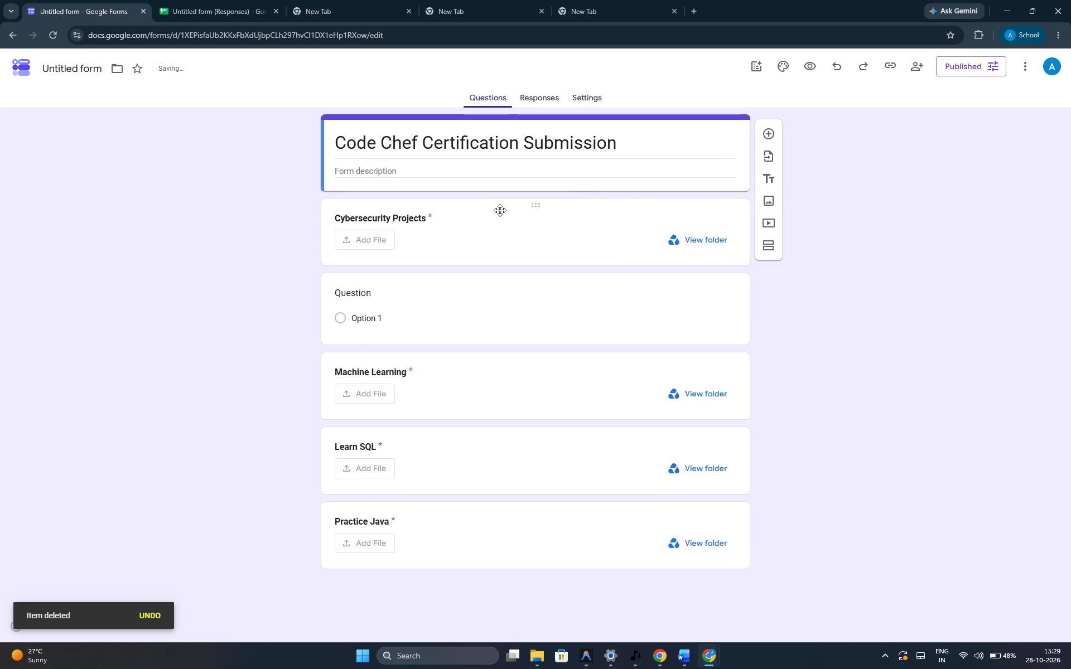
drag(500, 210, 474, 302)
click(493, 275)
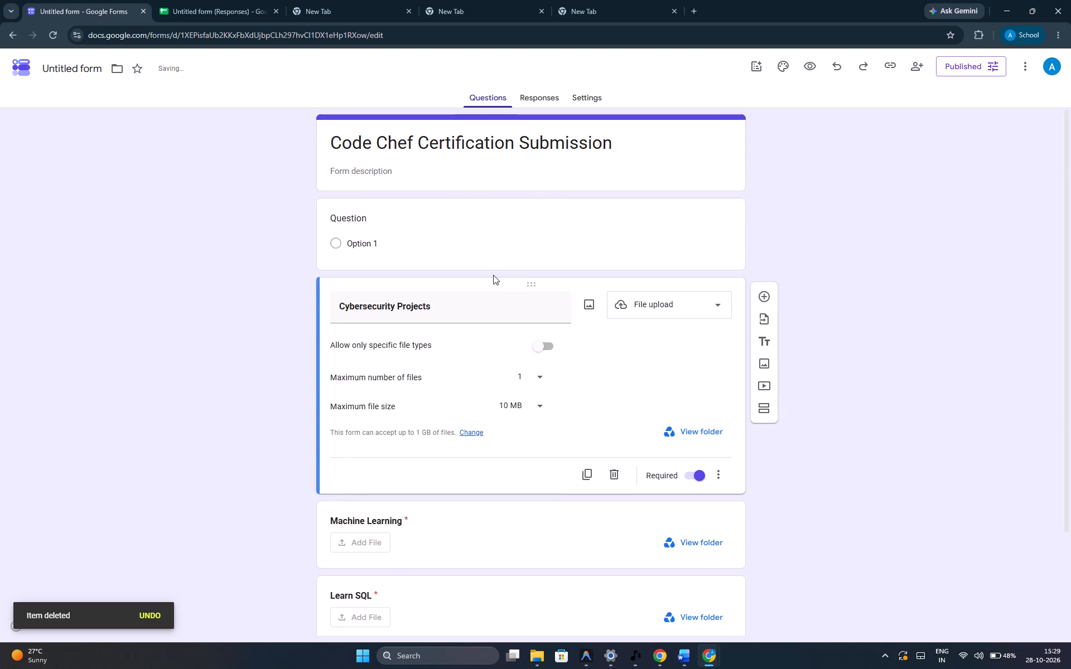
Make the new blank question a required short-answer question titled Rollno.
click(525, 230)
click(428, 243)
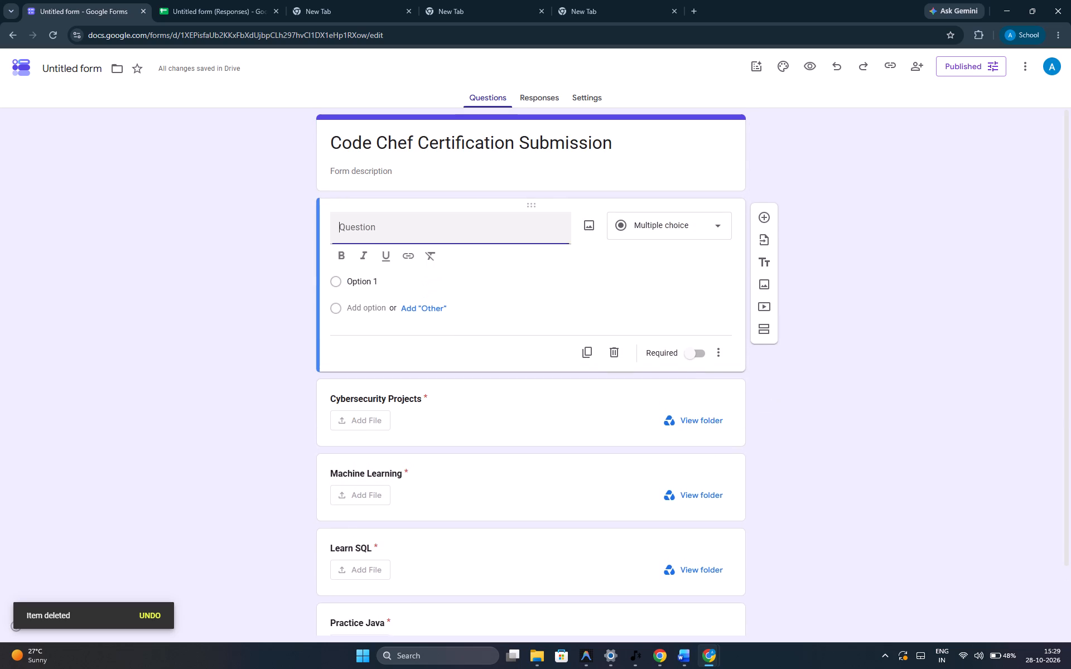
click(658, 221)
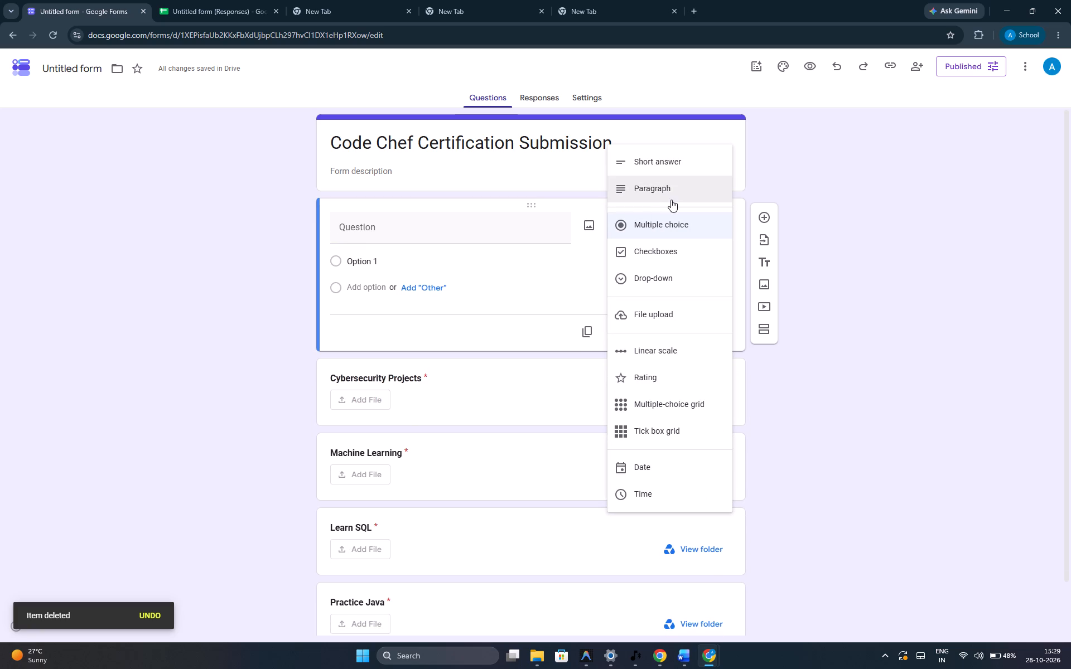
click(691, 166)
click(483, 221)
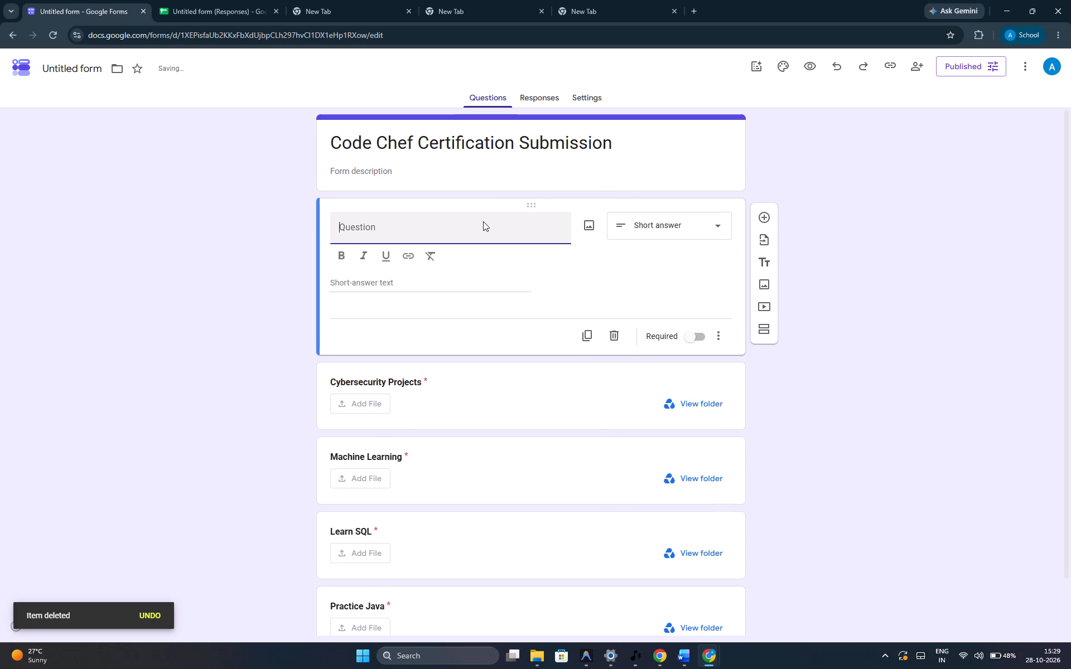
text(Roll)
text(no)
click(263, 237)
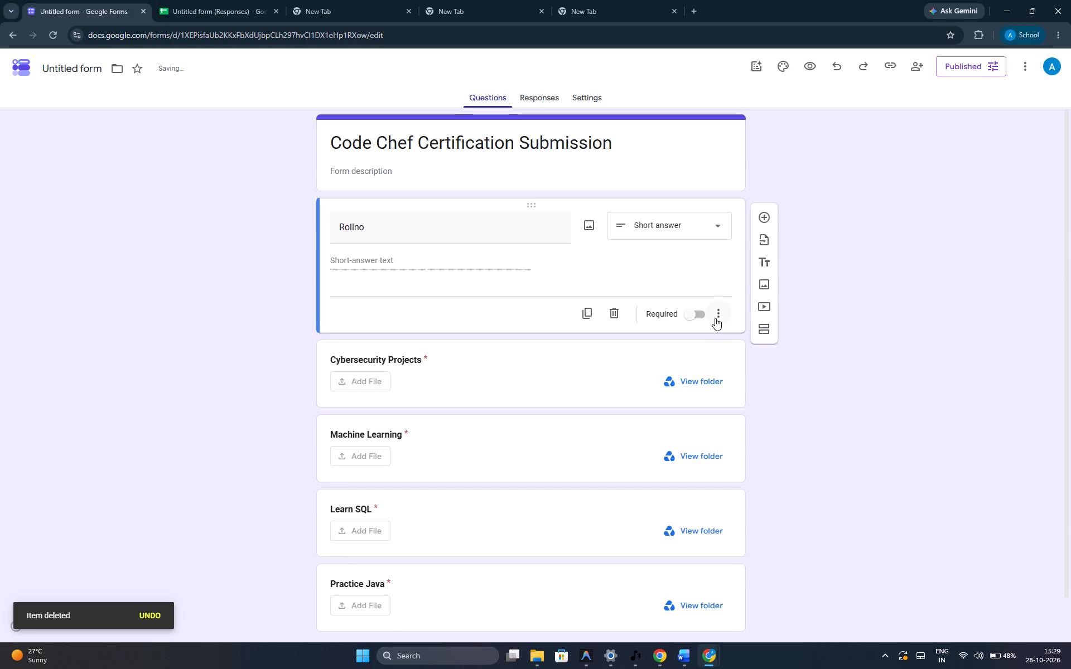
click(715, 318)
click(707, 319)
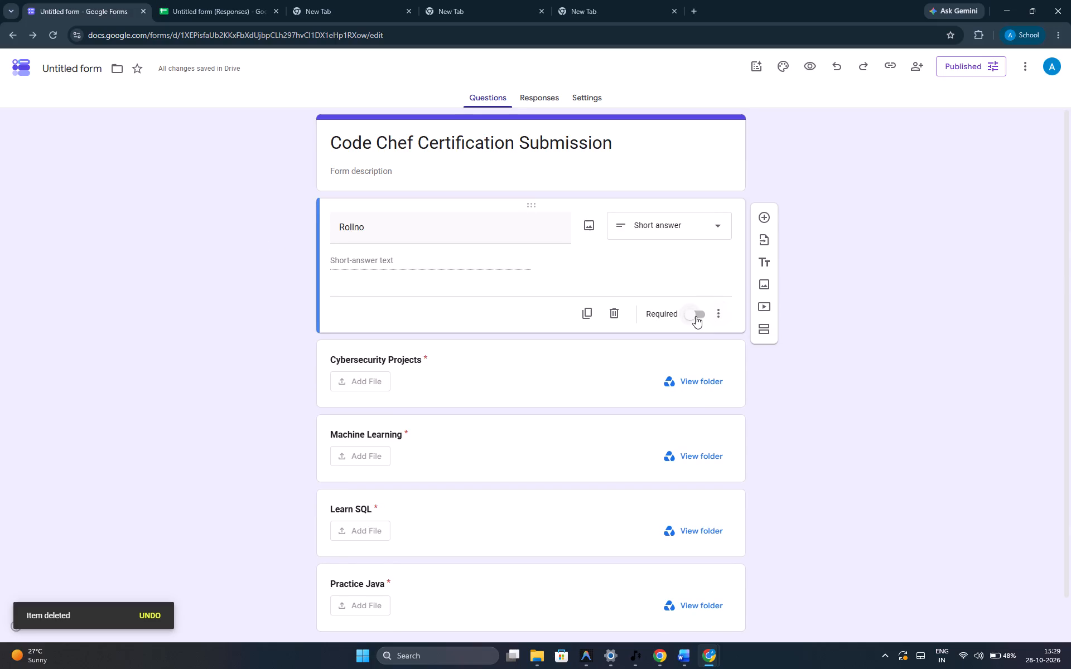
click(696, 316)
Copy the form's responder link from its sharing settings.
click(924, 120)
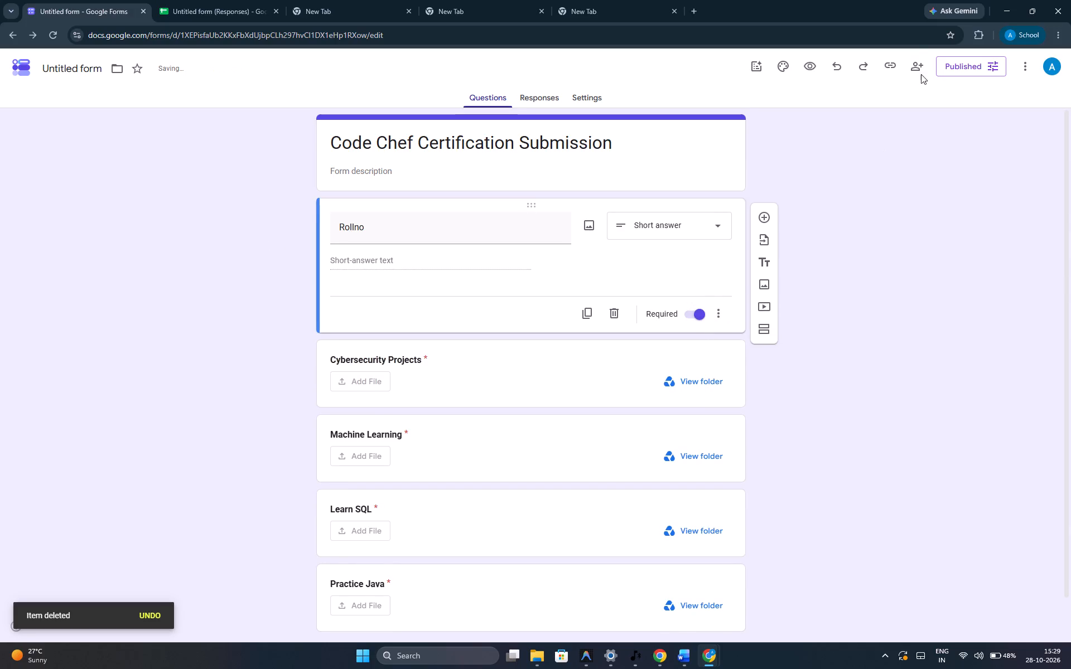
click(921, 74)
click(919, 67)
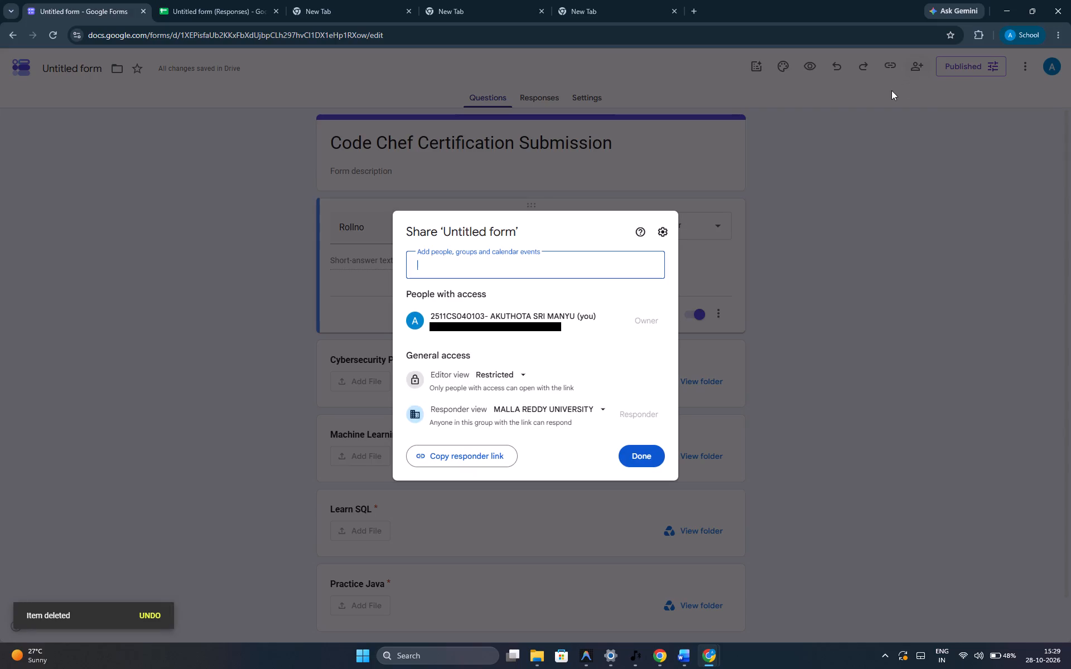
click(477, 452)
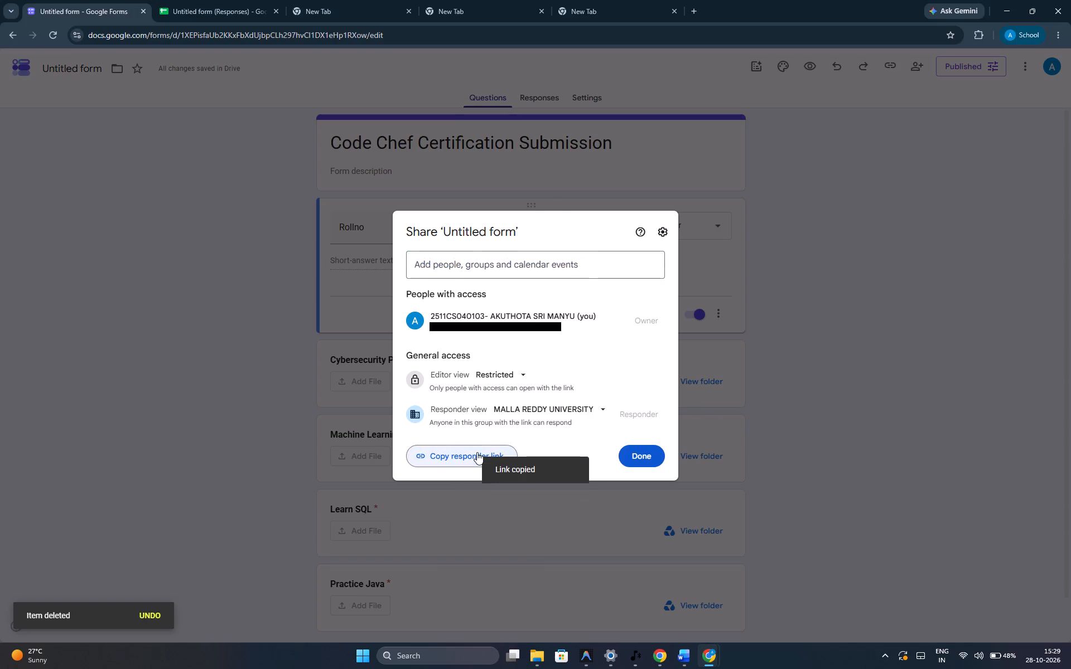
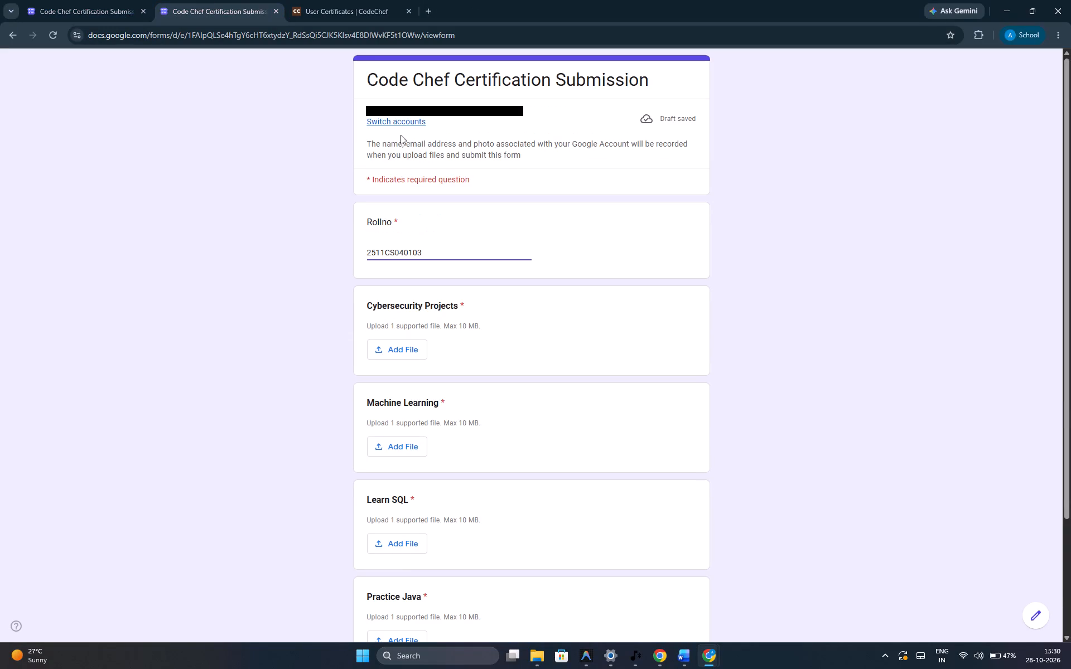
Download the Cybersecurity Projects certificate from the CodeChef certificates page and upload that PDF to the form's Cybersecurity Projects question.
click(395, 0)
click(675, 188)
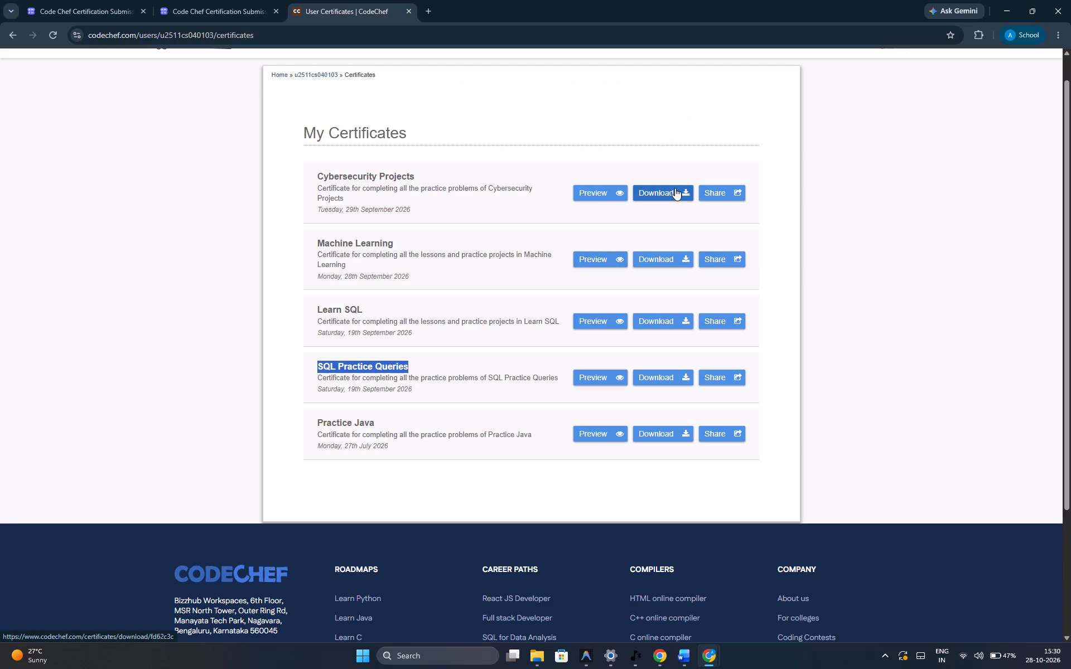
click(220, 0)
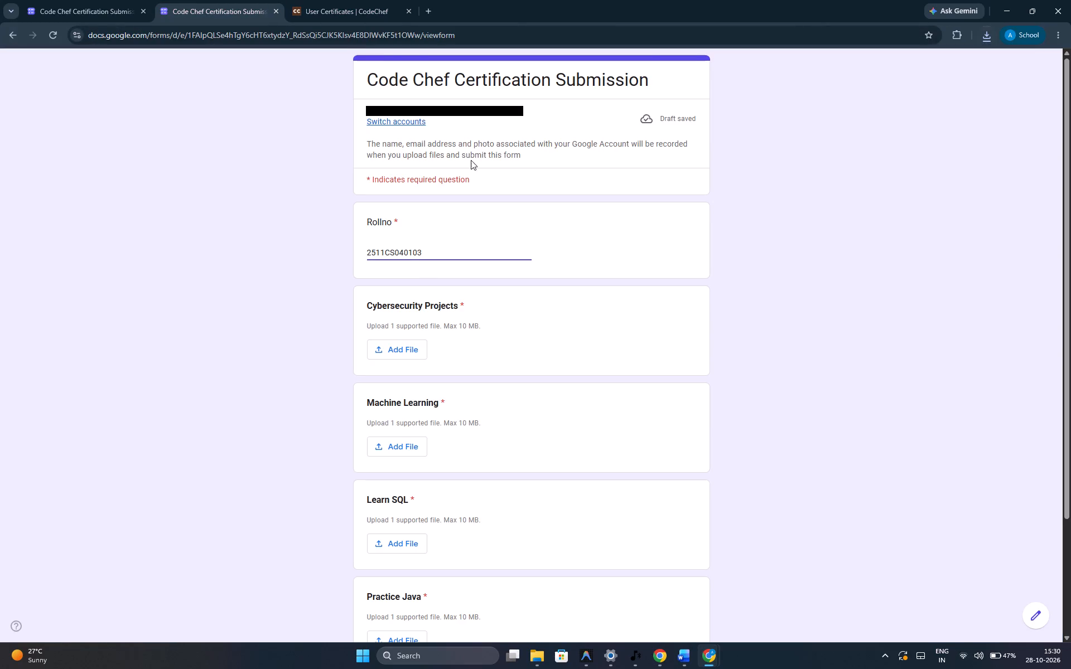
click(417, 352)
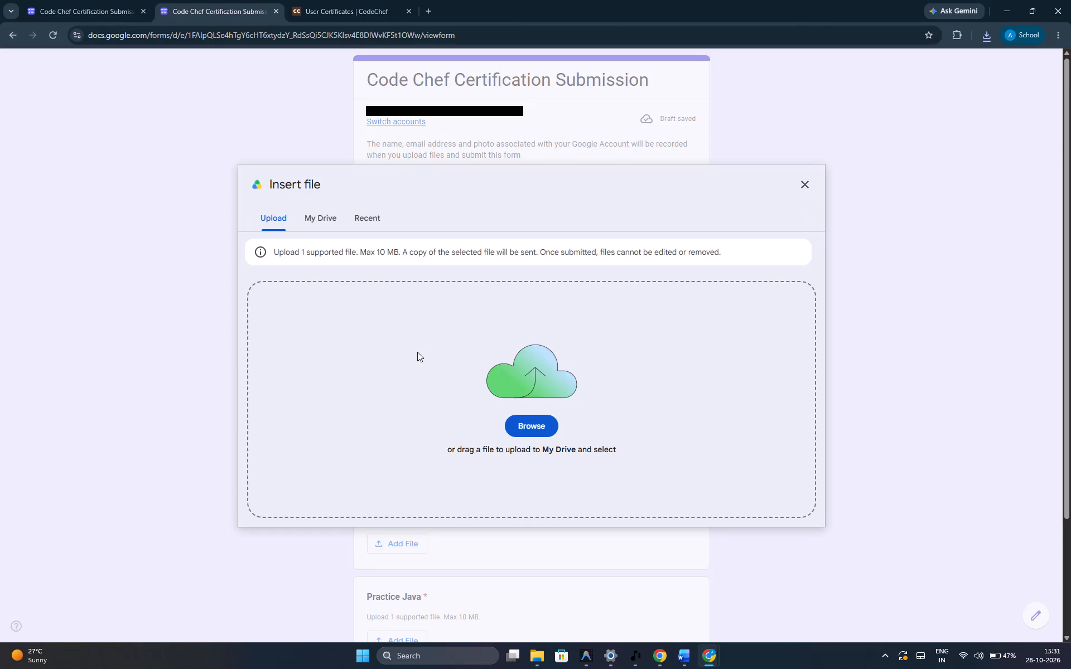
click(982, 41)
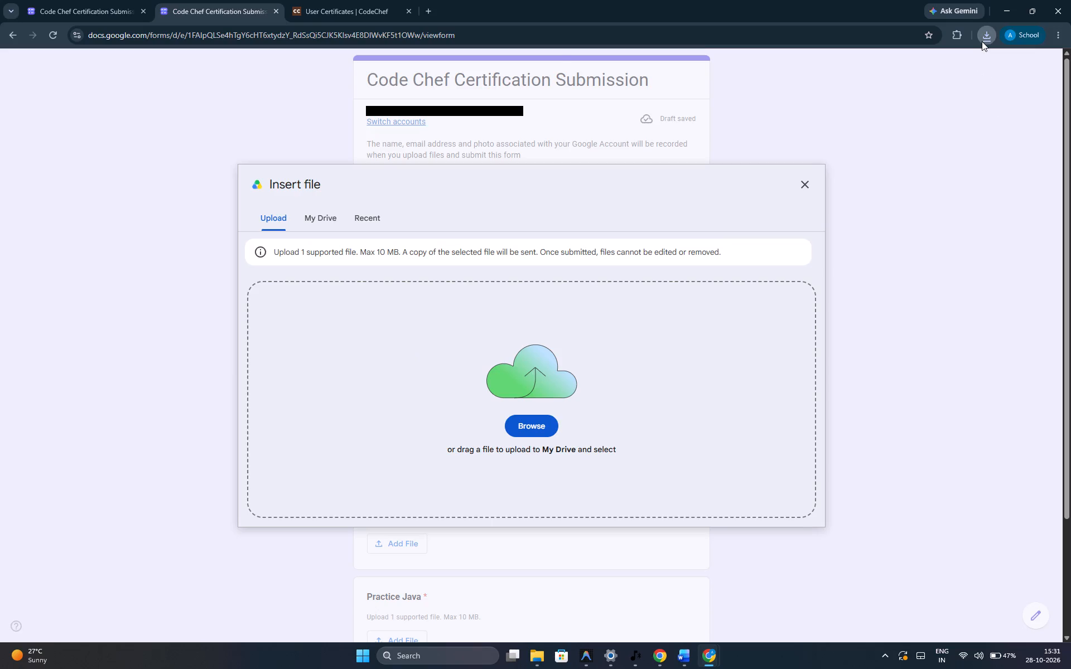
drag(875, 84, 665, 304)
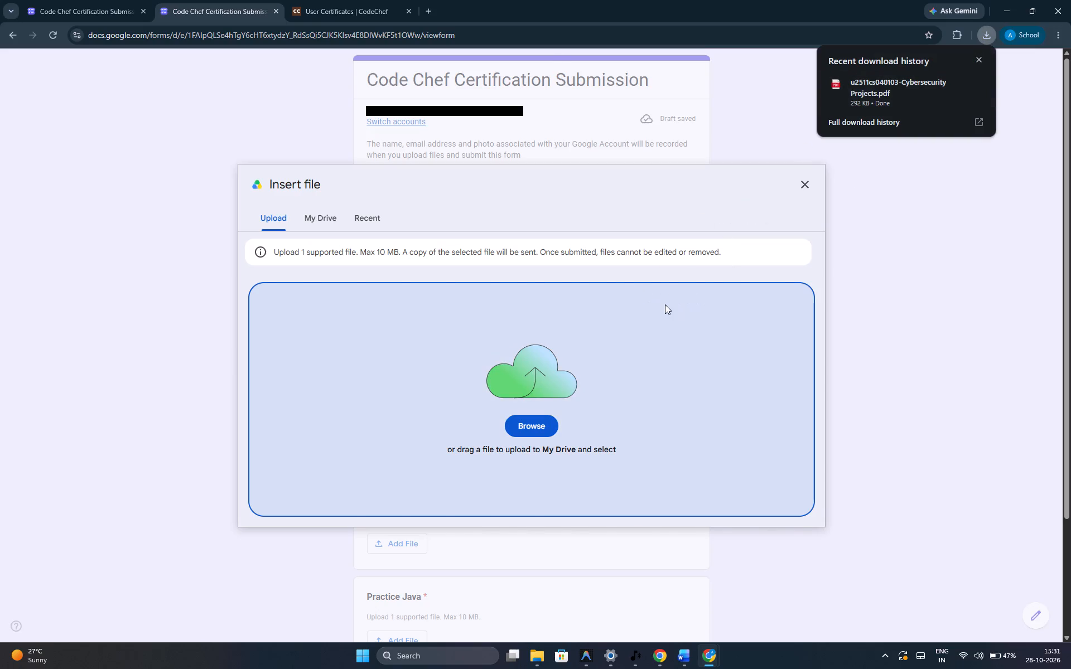
Download the Machine Learning certificate from the CodeChef certificates page and upload that PDF to the form's Machine Learning question.
click(342, 0)
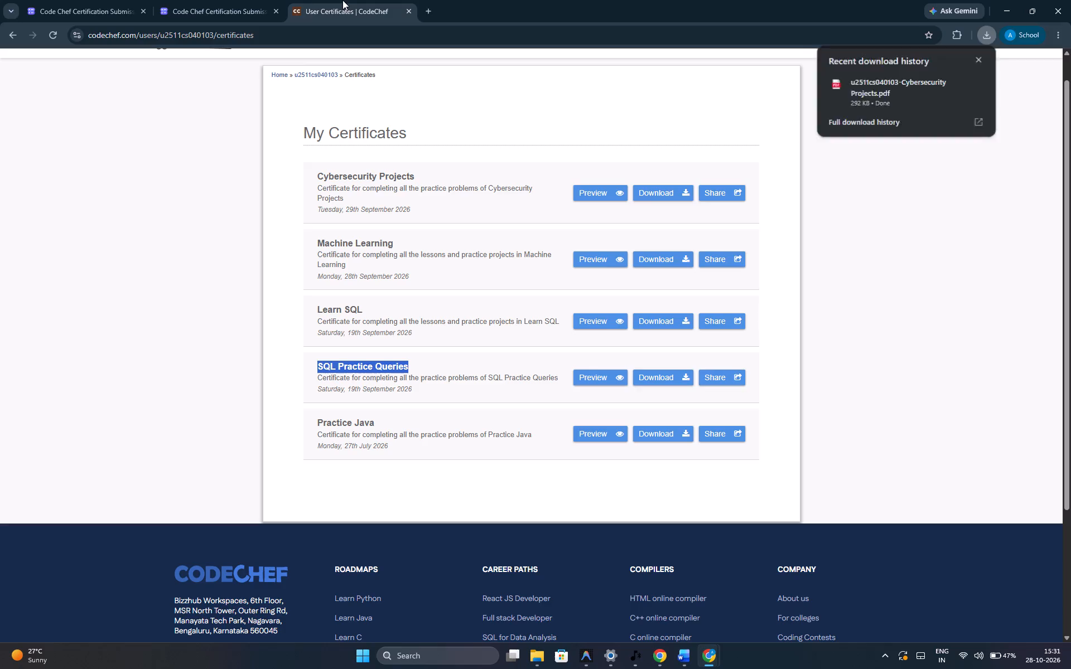
click(664, 260)
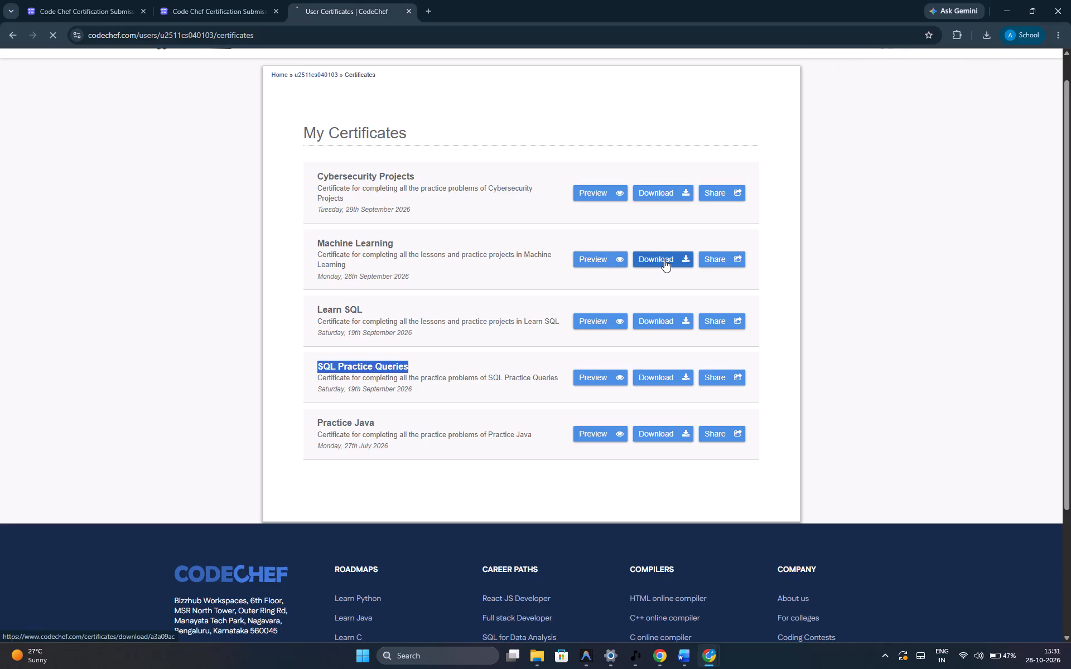
click(228, 0)
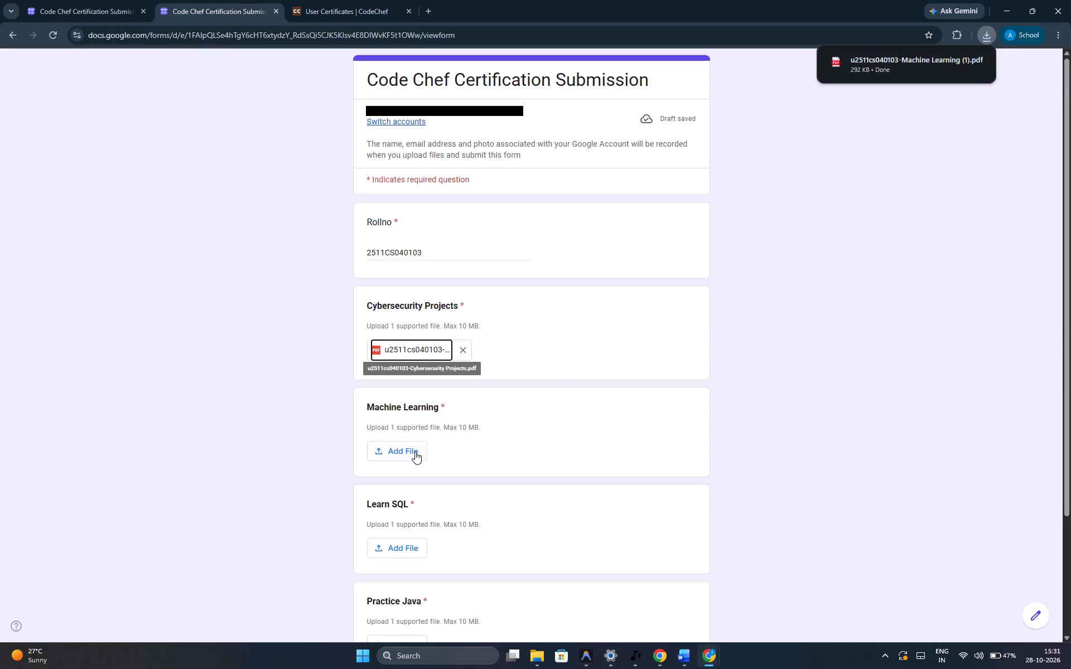
click(415, 451)
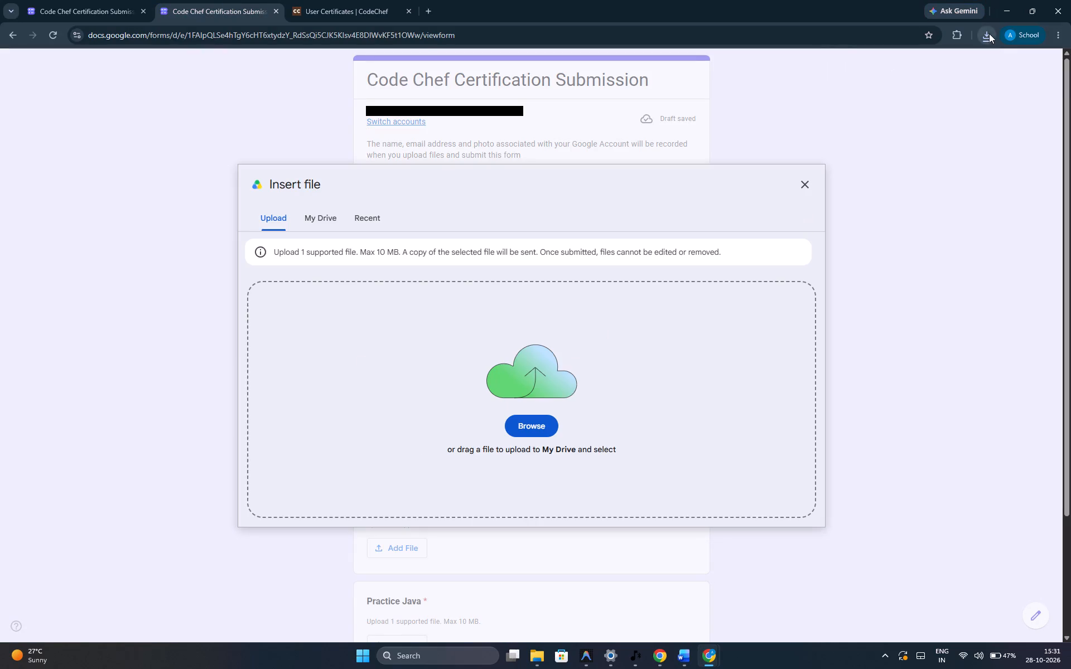
click(989, 33)
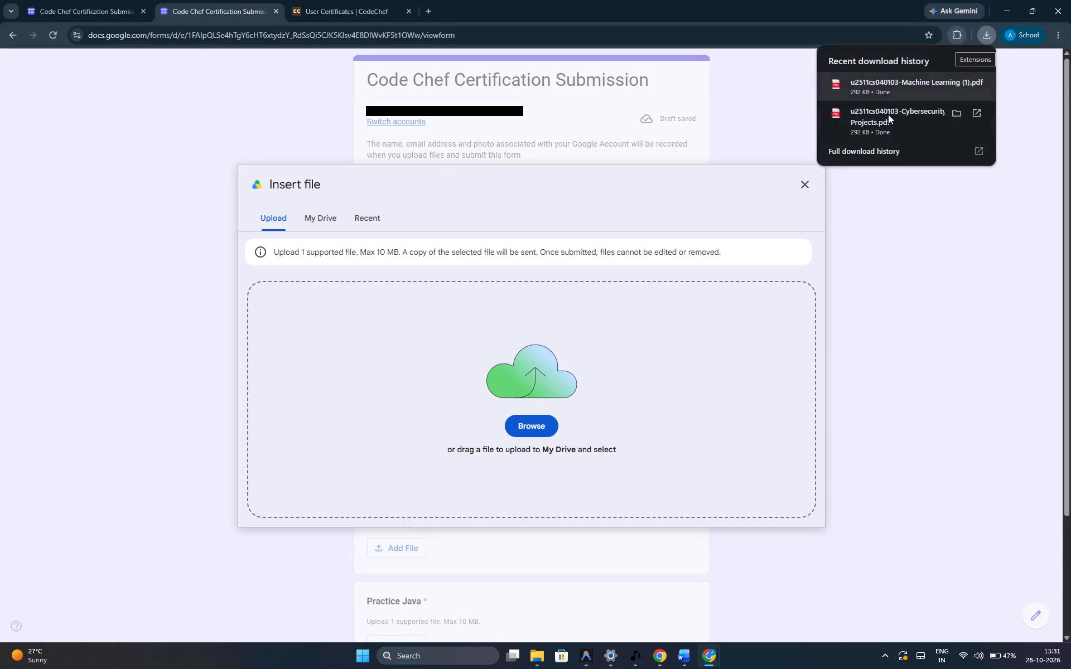
drag(880, 87, 634, 345)
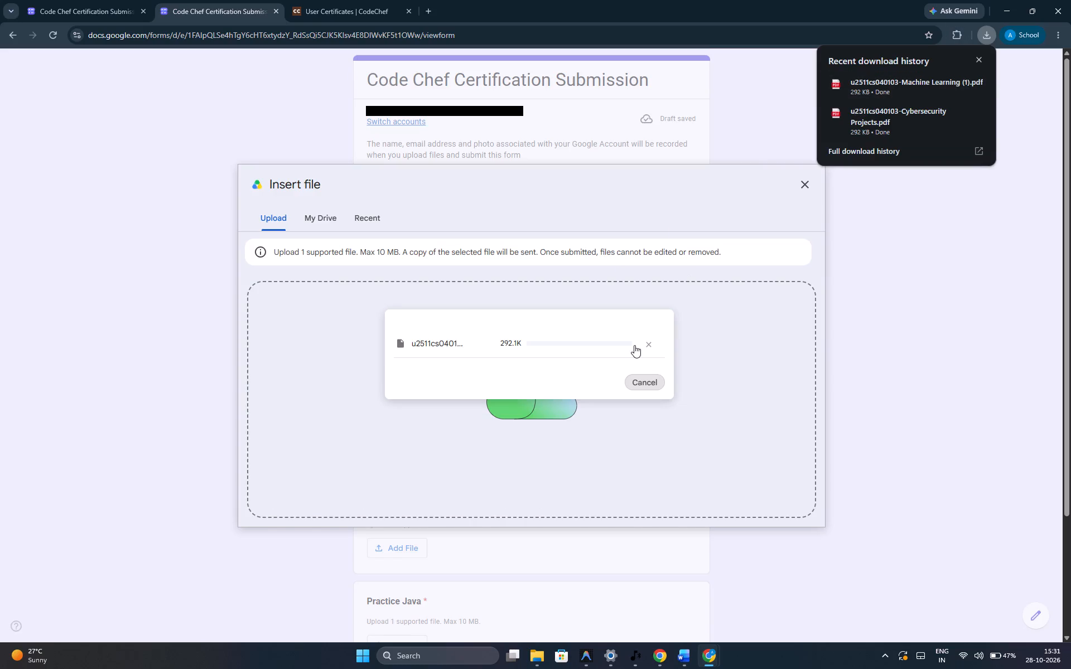
Download the Learn SQL certificate from the CodeChef certificates page and upload that PDF to the form's Learn SQL question.
scroll(619, 288, down, 3)
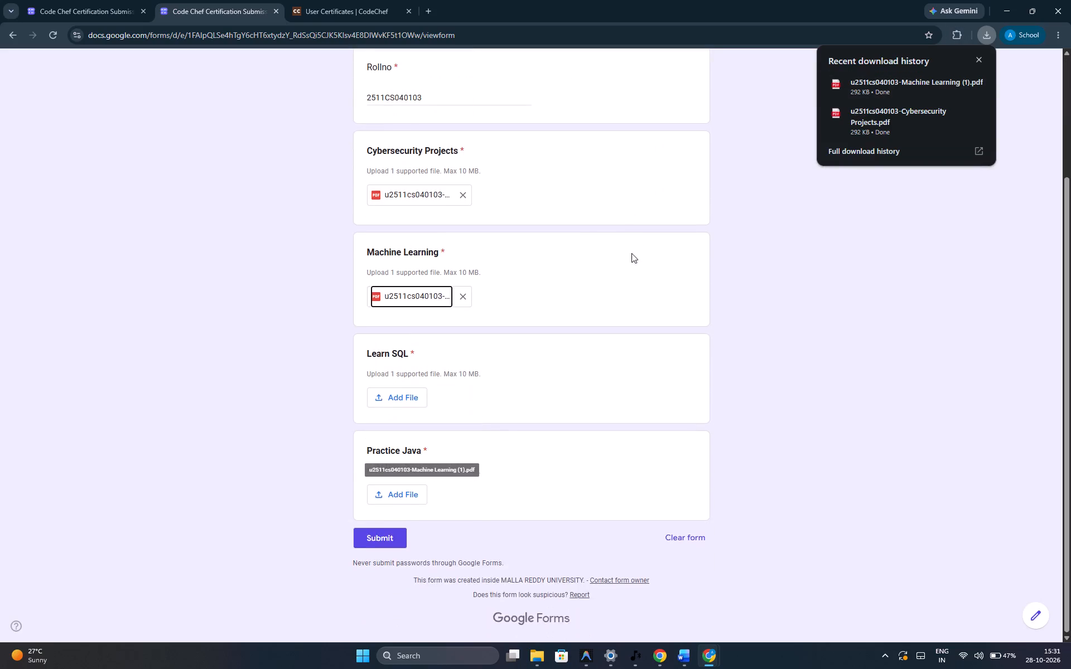
scroll(631, 253, down, 1)
click(398, 0)
click(658, 316)
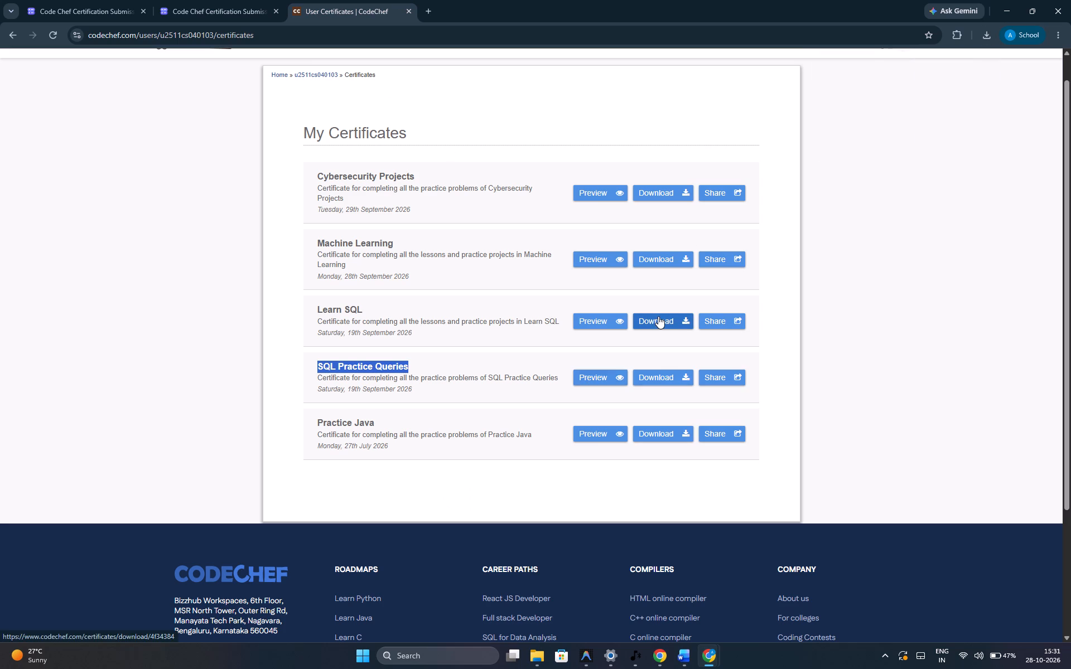
click(234, 0)
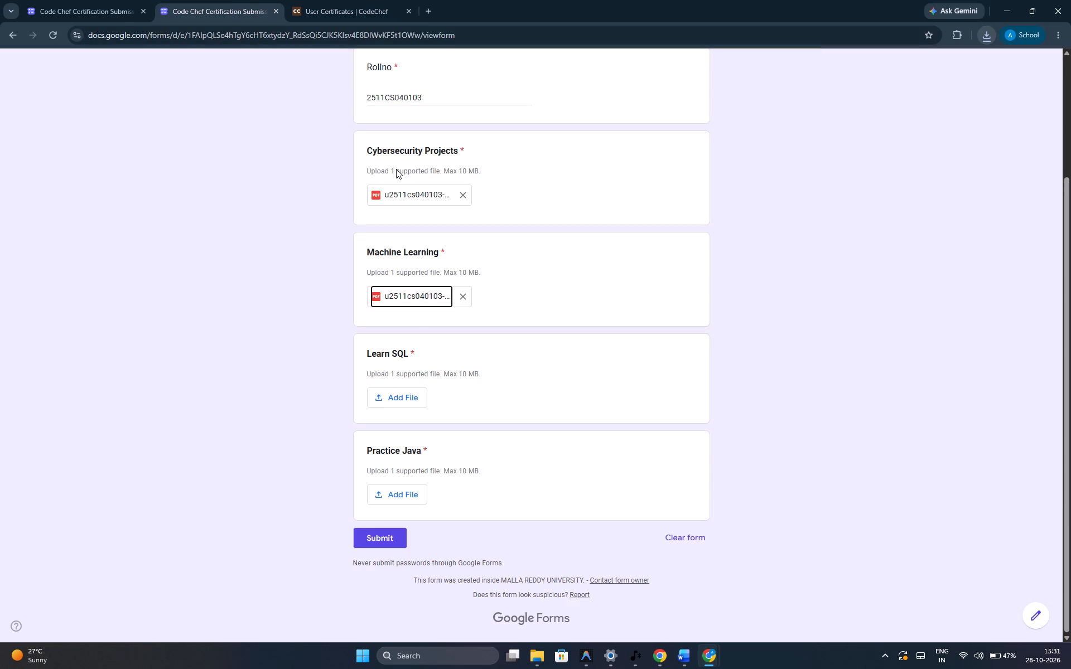
drag(388, 409, 426, 377)
click(426, 377)
click(398, 392)
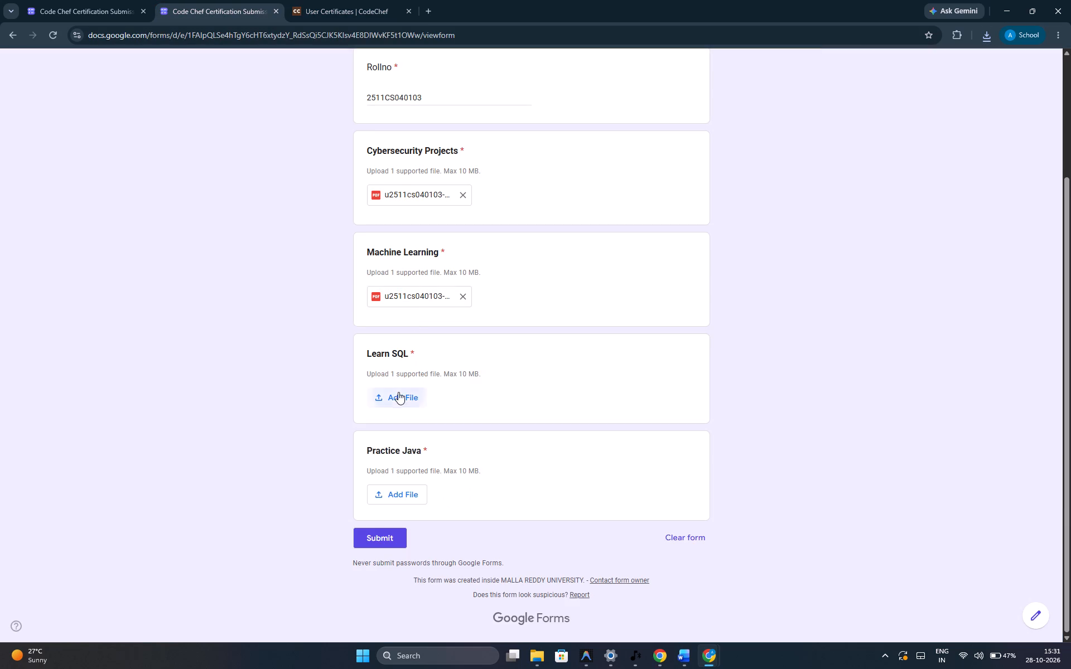
click(994, 37)
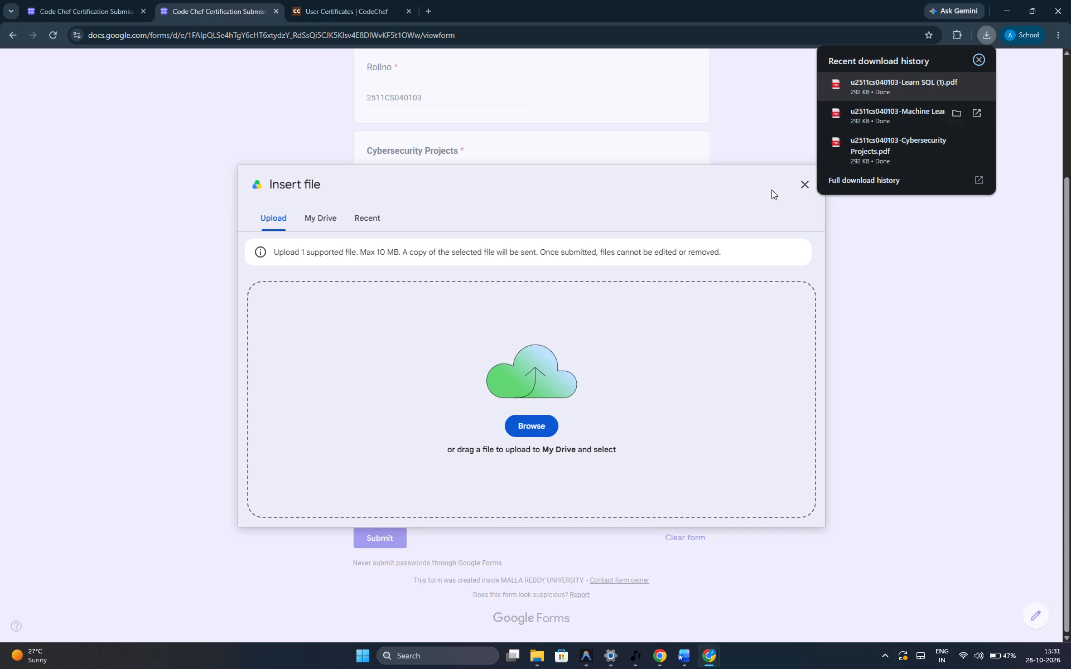
drag(876, 84, 706, 289)
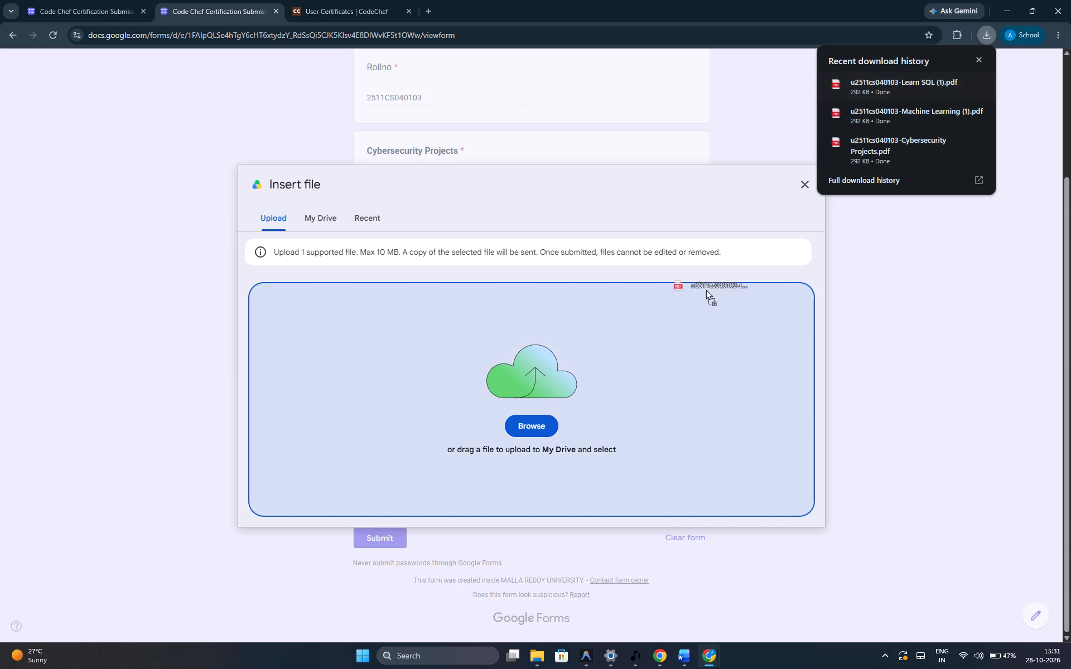
drag(706, 289, 669, 322)
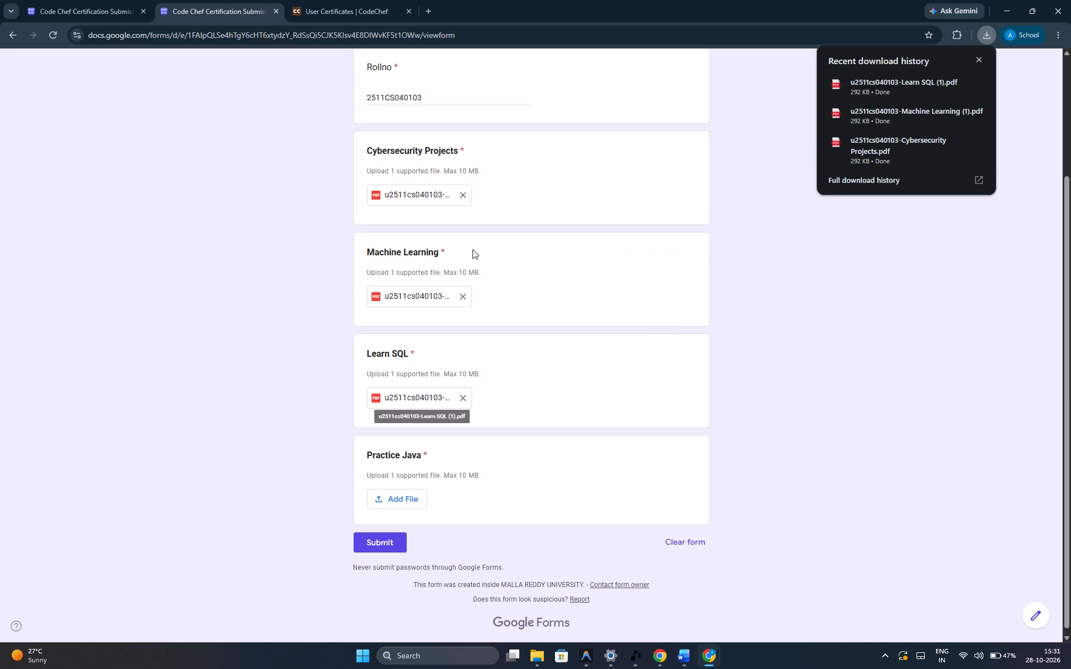
Download the Practice Java certificate from the CodeChef certificates page and upload that PDF to the form's Practice Java question.
click(286, 0)
click(324, 0)
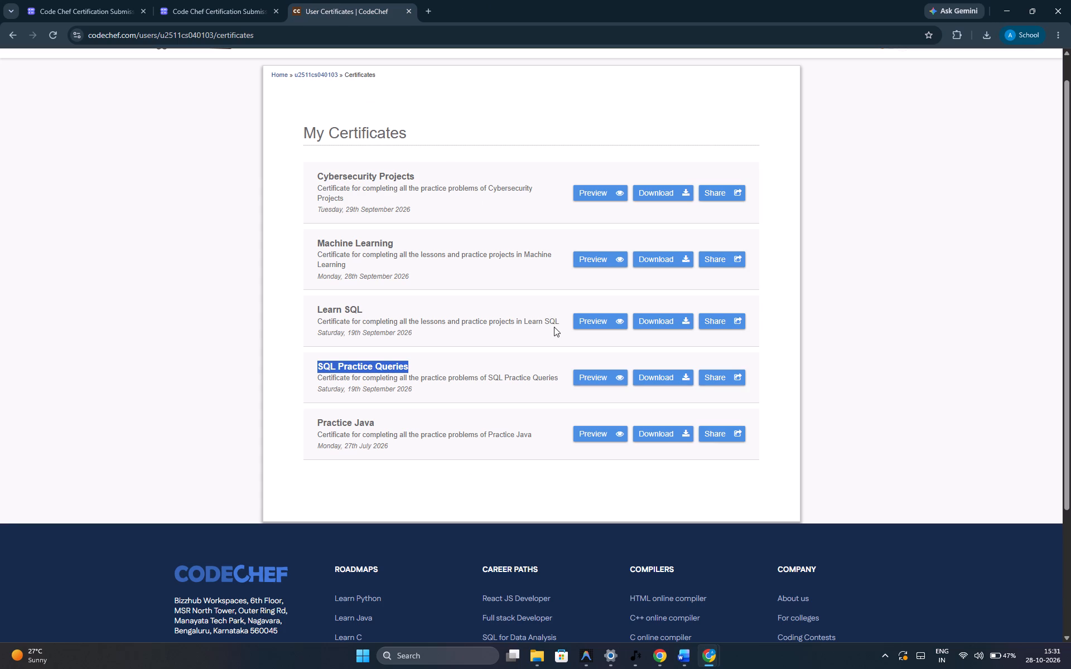
click(666, 440)
drag(666, 440, 435, 90)
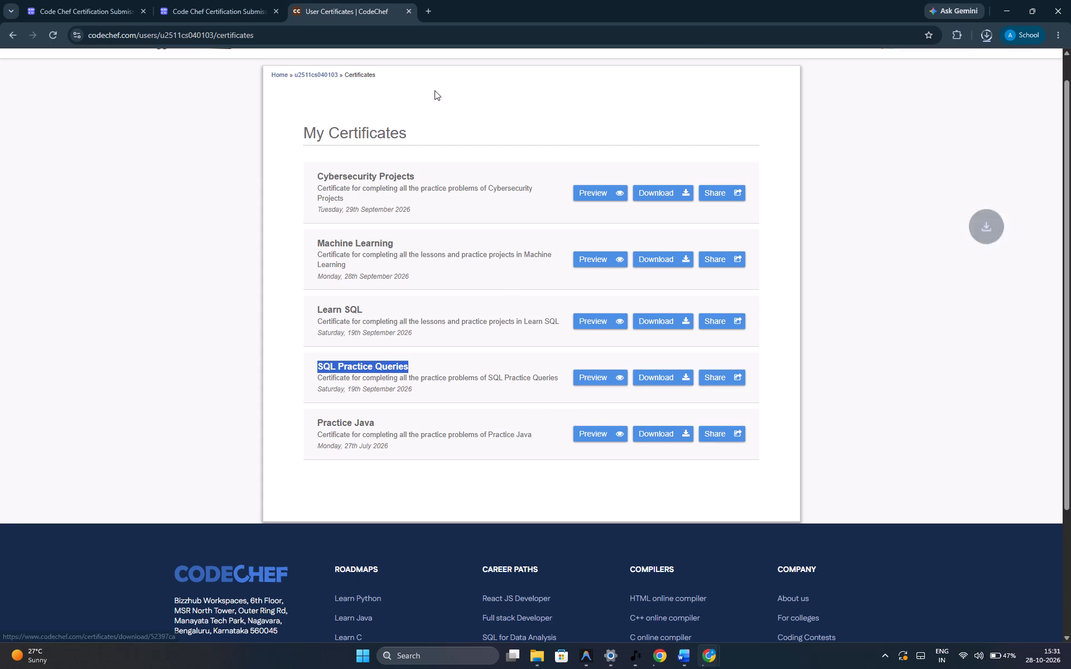
click(229, 0)
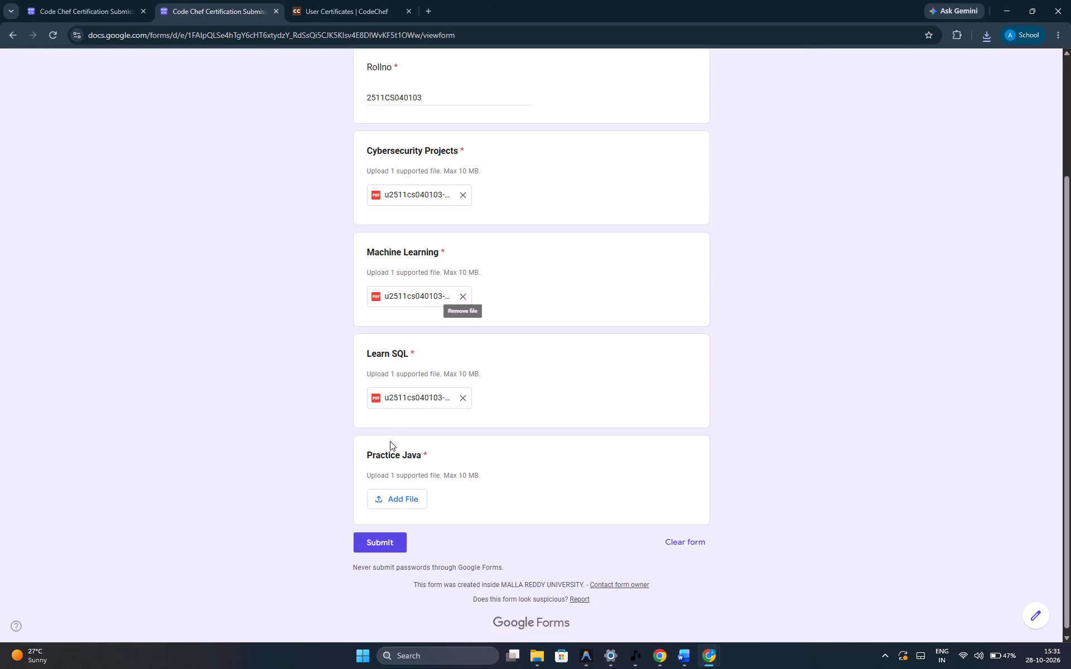
click(390, 497)
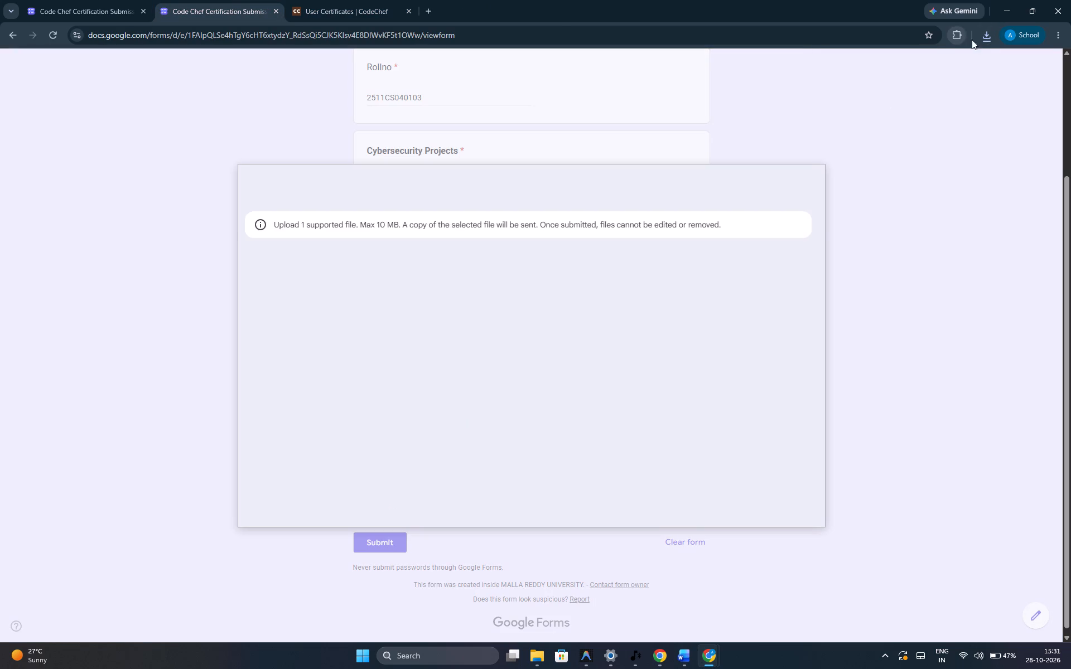
click(987, 41)
drag(887, 84, 654, 314)
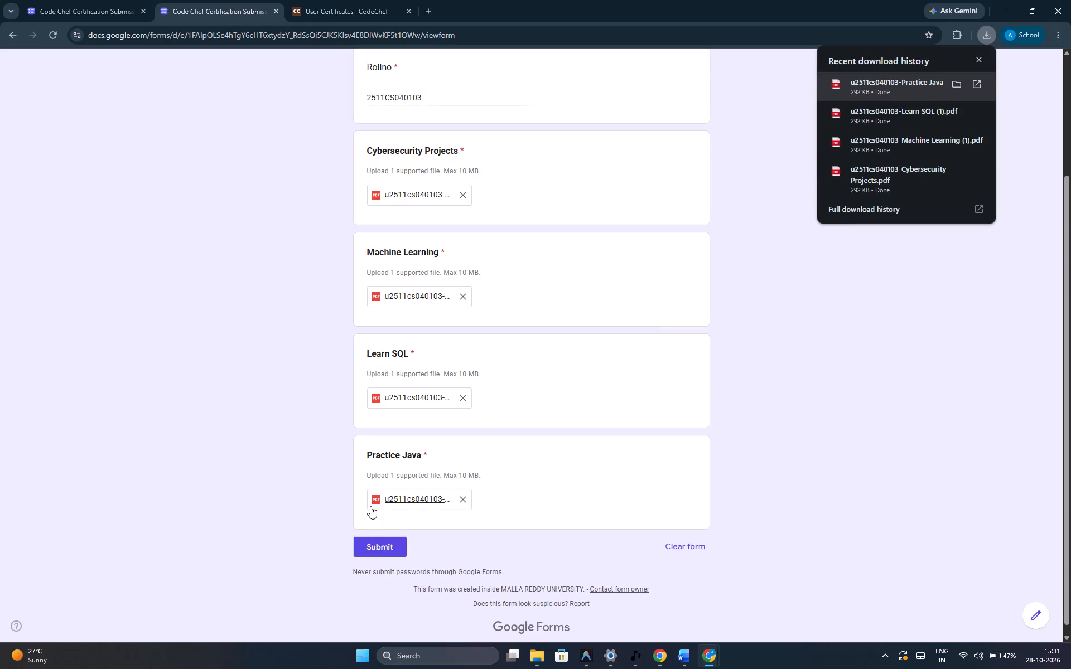
Submit the completed Code Chef Certification Submission response.
click(367, 544)
scroll(322, 392, up, 5)
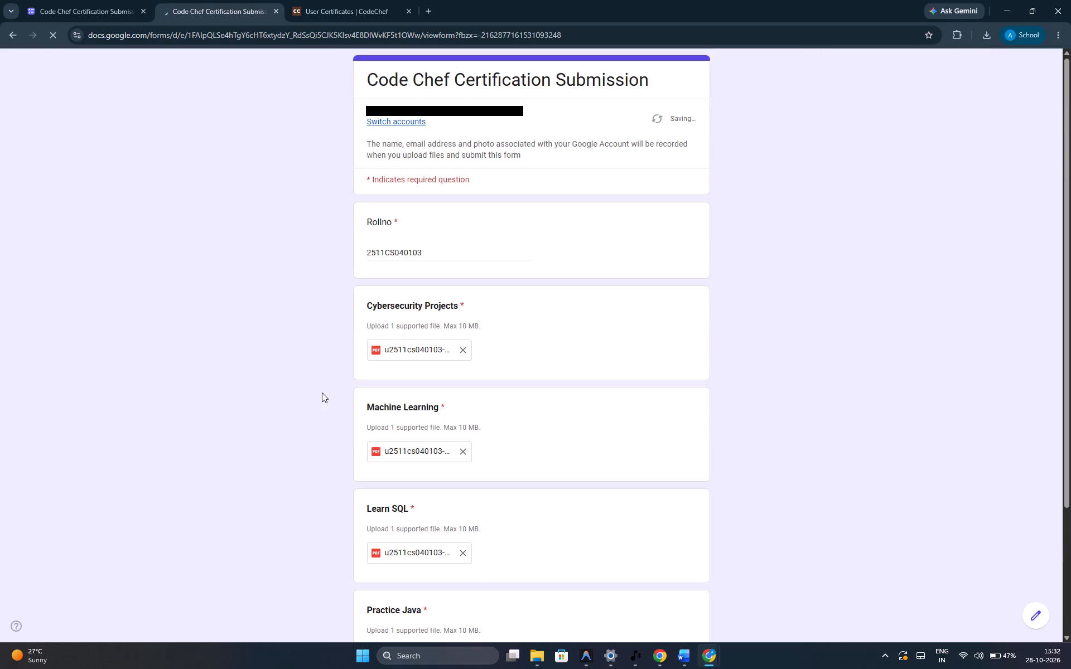
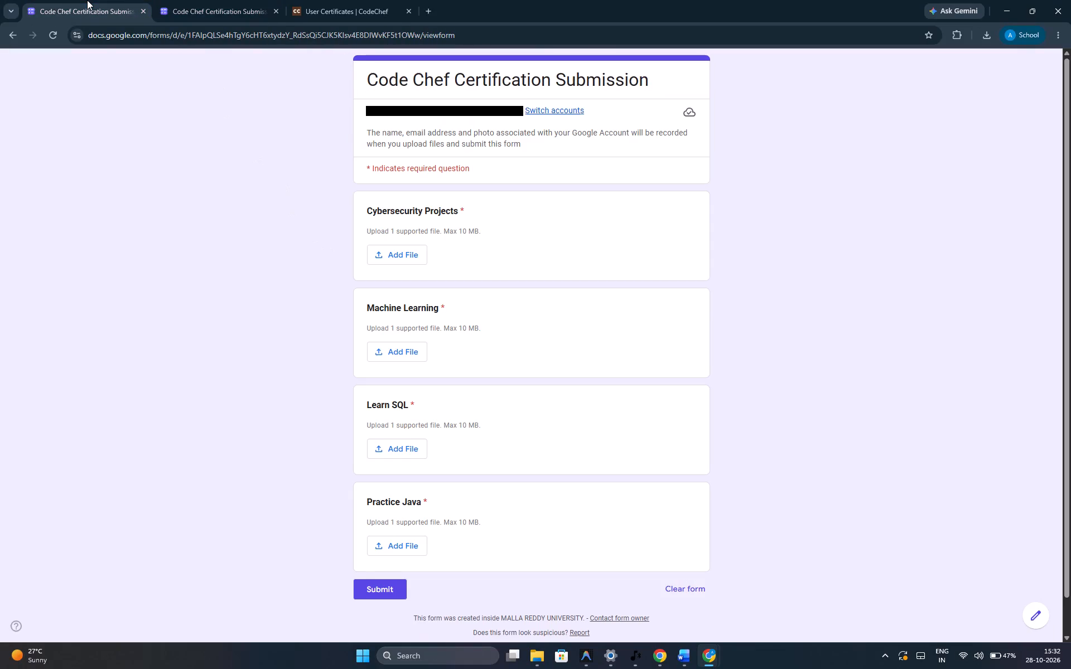
Return to the form editor, dismiss the sharing settings and review the submitted response in the form's response summary.
click(217, 0)
key(alt+Tab)
key(alt+Tab)
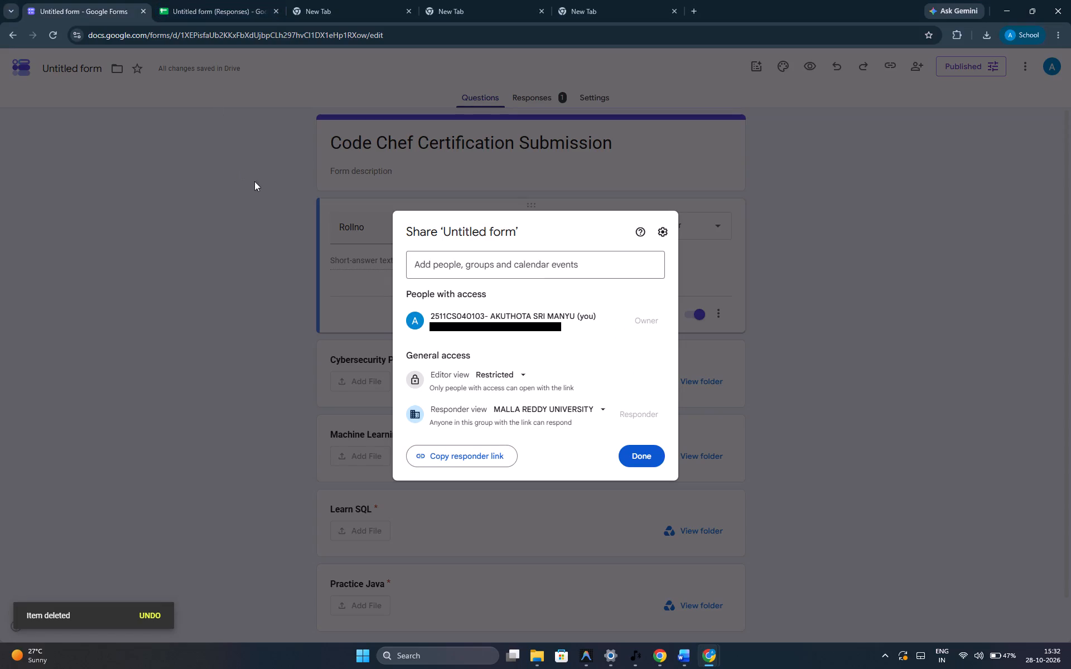
click(627, 463)
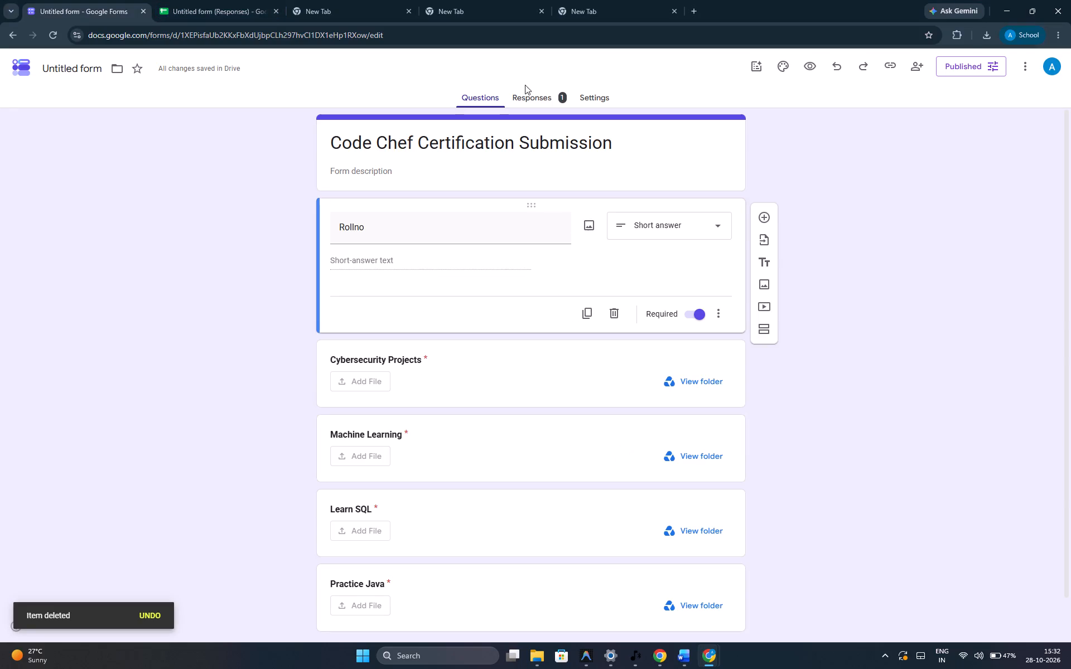
drag(525, 85, 528, 104)
click(528, 104)
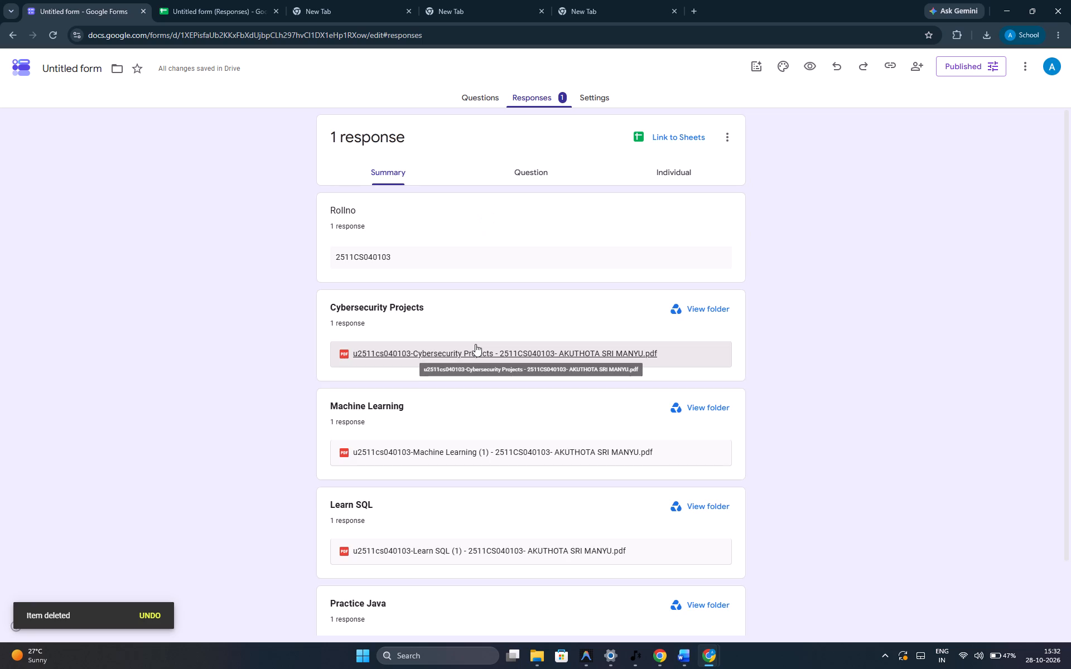
scroll(489, 288, down, 4)
scroll(489, 288, up, 4)
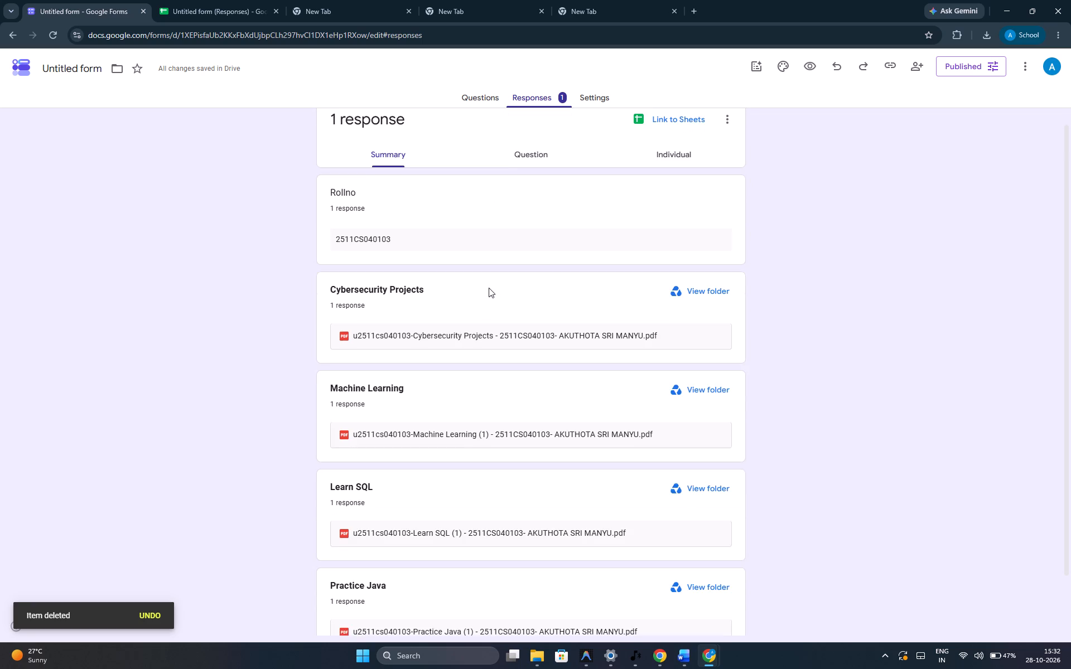
Link the form's responses to a new spreadsheet named Untitled form (Responses).
click(673, 137)
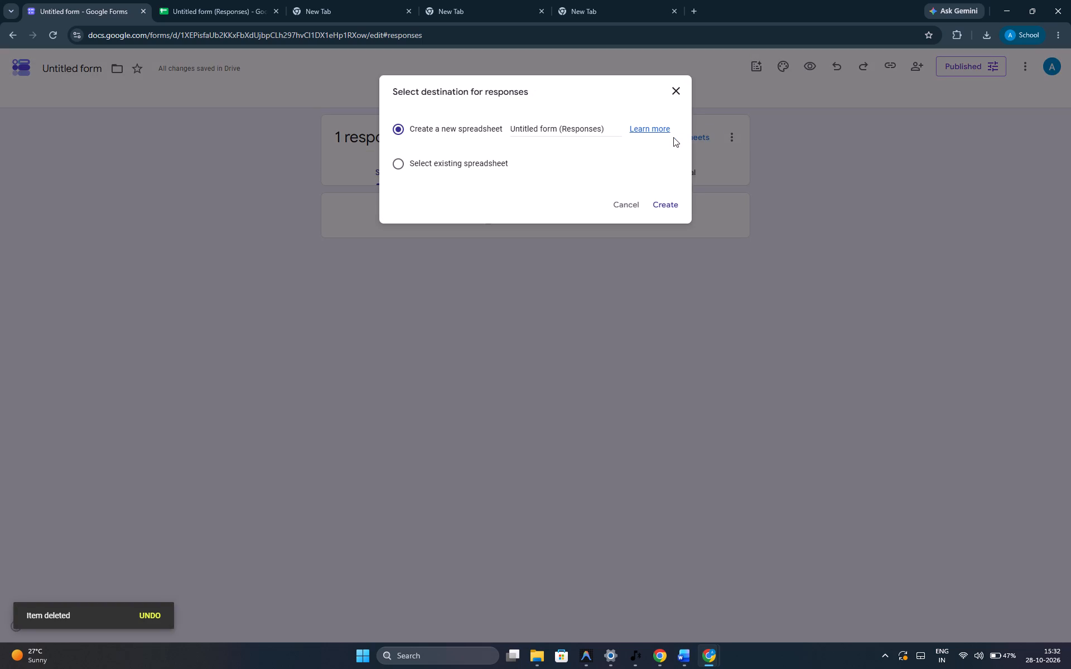
click(663, 200)
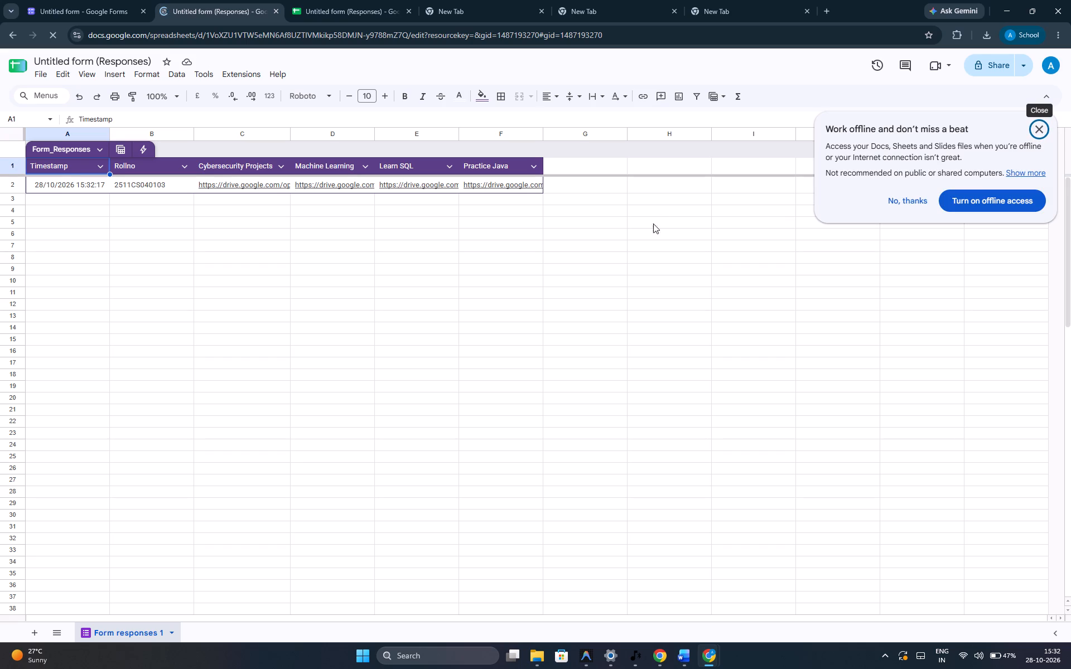
Open the Cybersecurity Projects certificate linked in the response row to check the uploaded PDF, and close it.
right_click(251, 187)
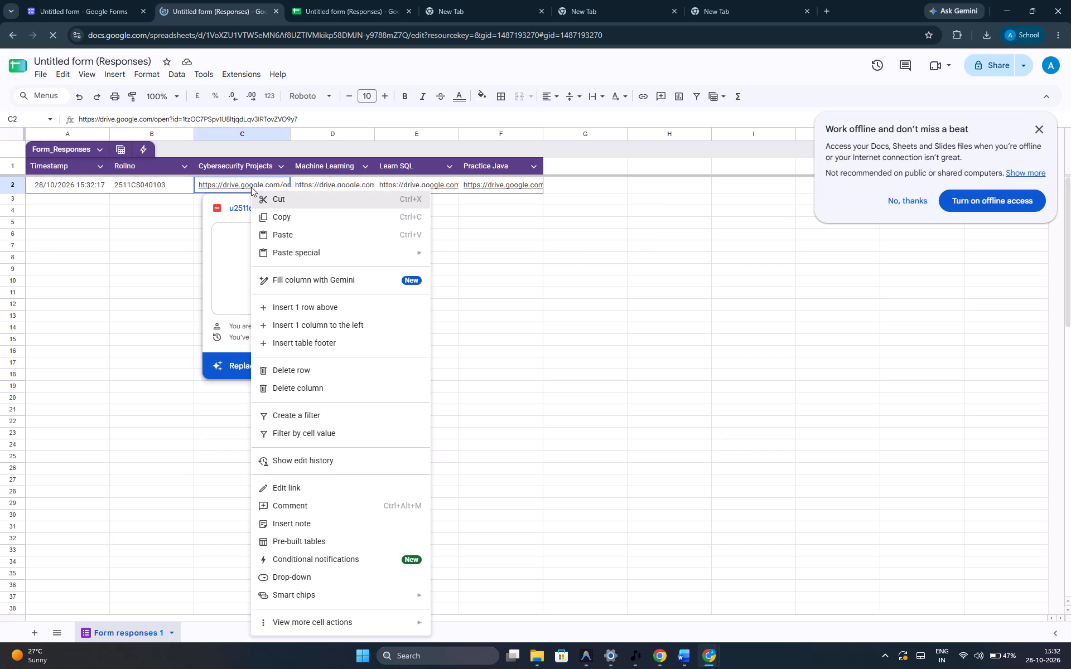
click(234, 181)
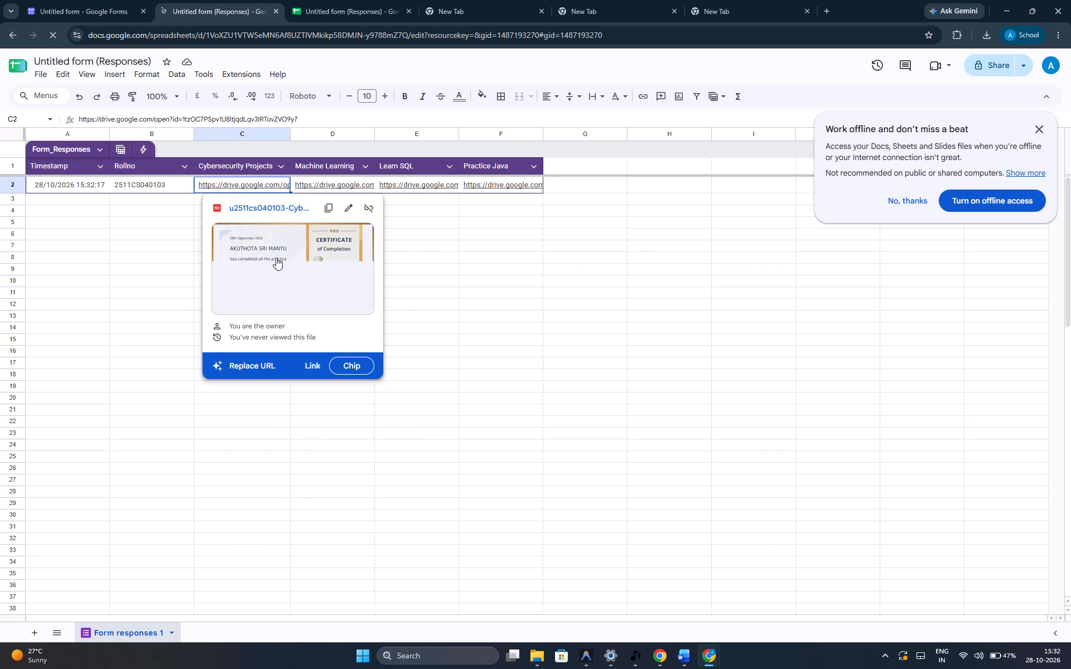
click(276, 258)
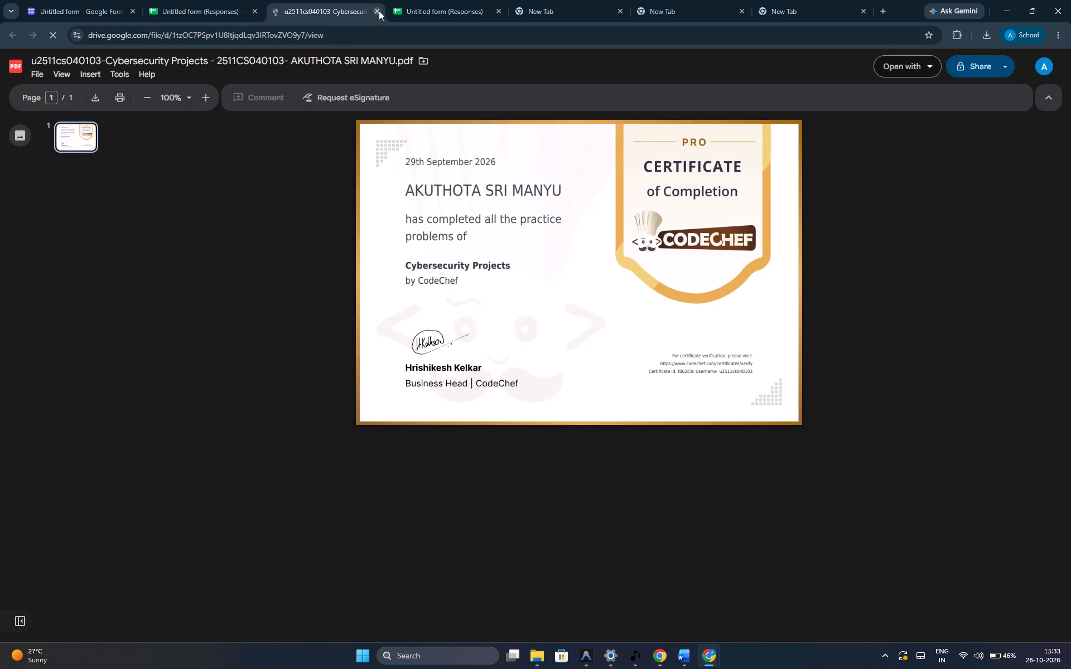
click(379, 11)
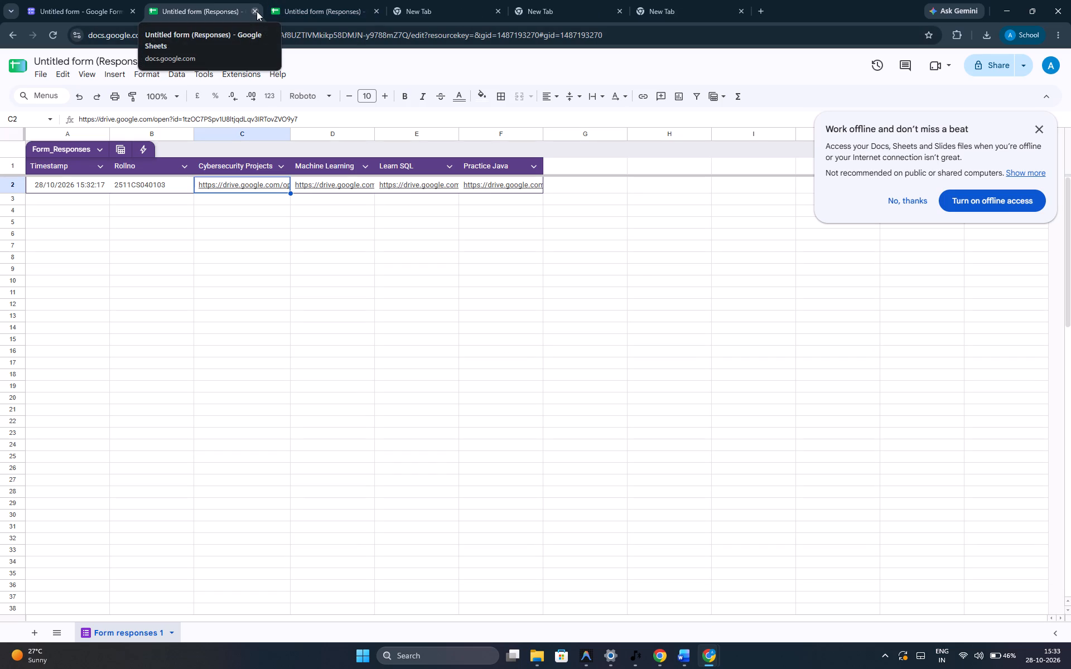
Close both open response spreadsheets and return to the form's response summary.
click(257, 11)
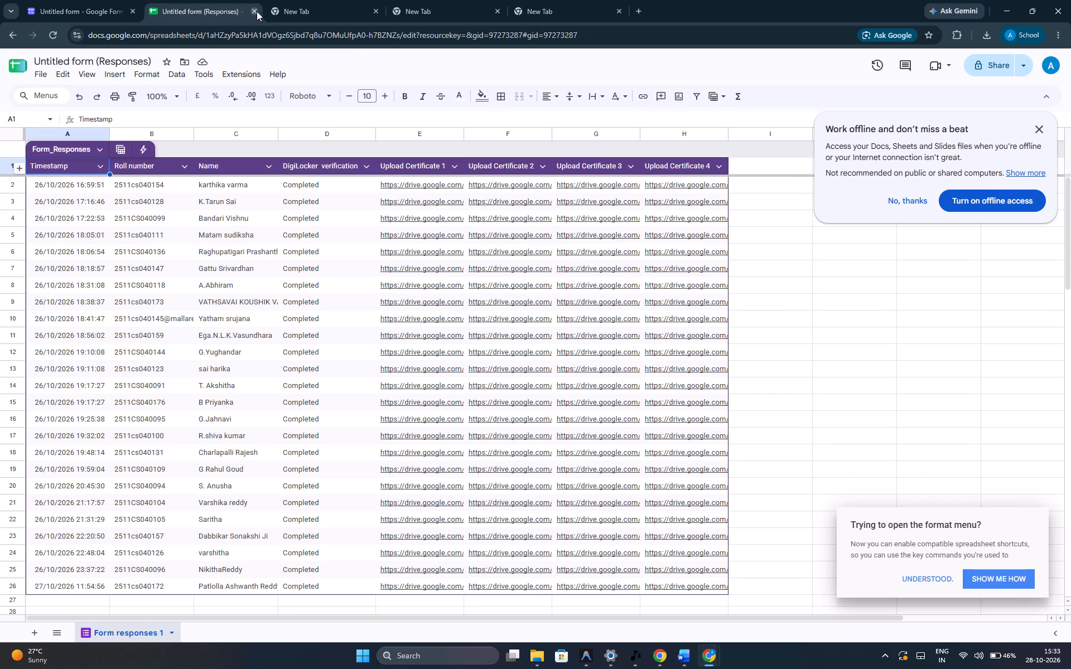
click(257, 11)
click(7, 0)
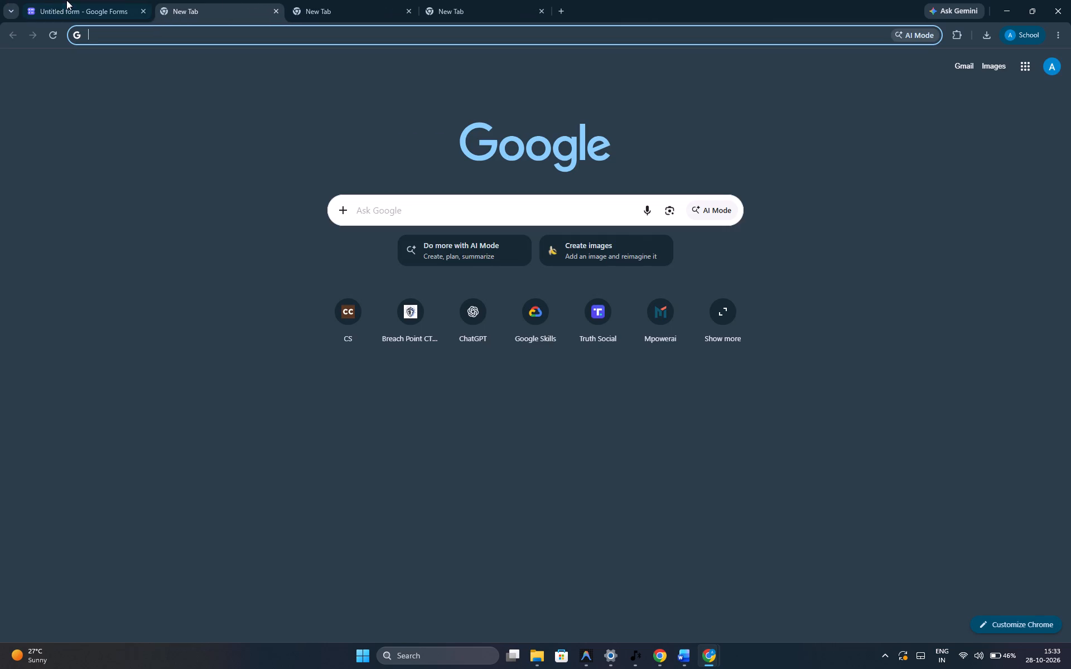
click(66, 0)
scroll(342, 240, down, 7)
scroll(342, 240, up, 7)
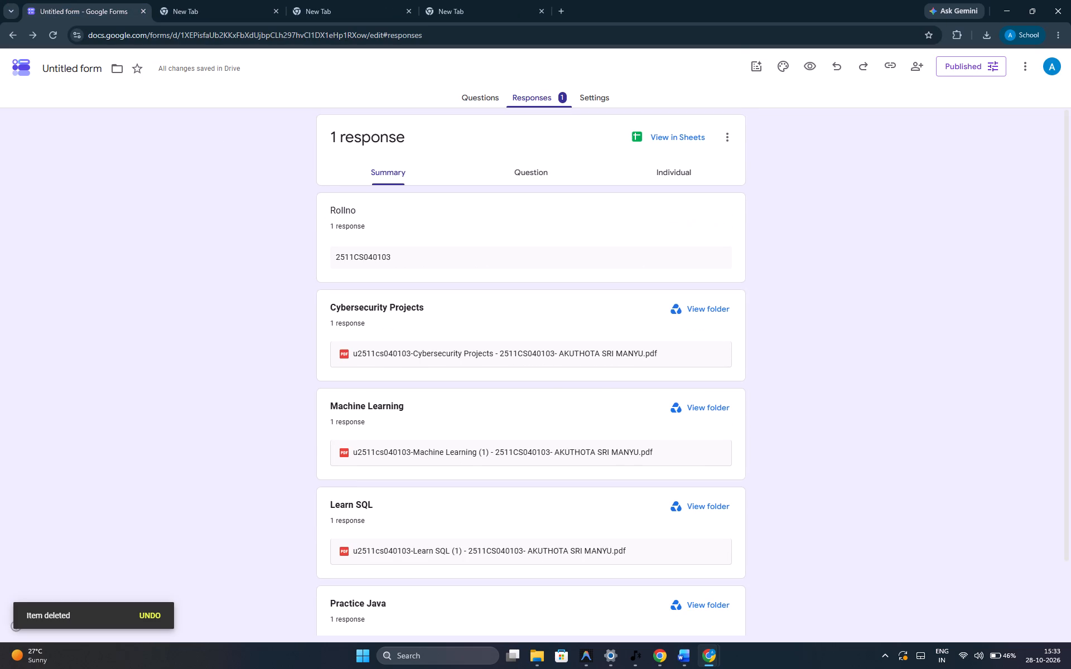
scroll(342, 240, up, 1)
View the form's settings page.
drag(591, 113, 595, 103)
click(595, 103)
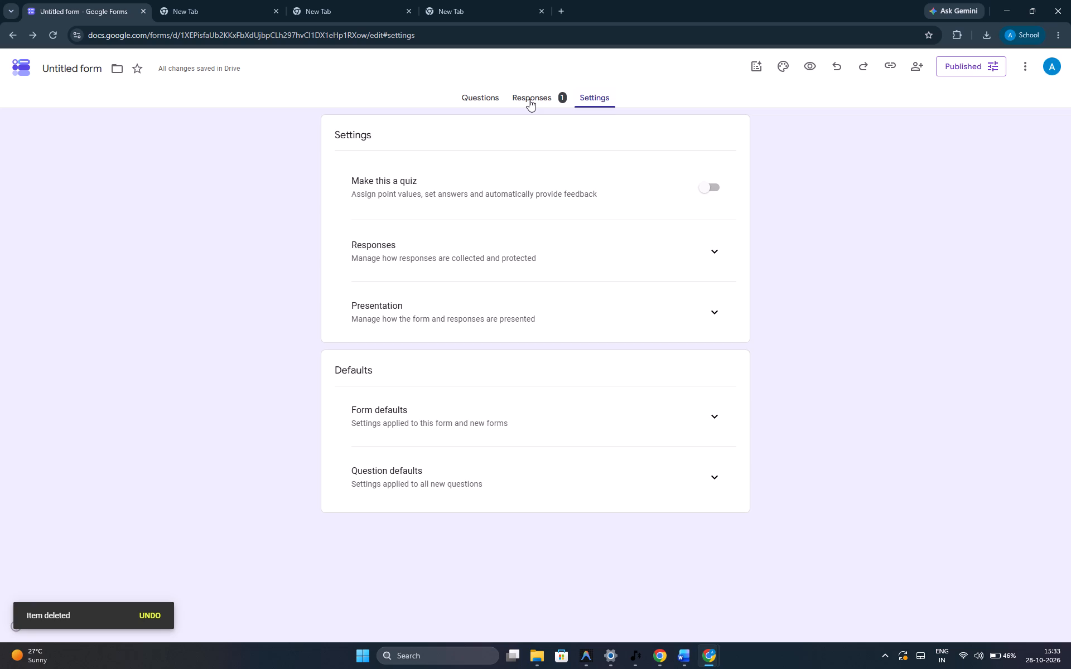
key(alt+Tab)
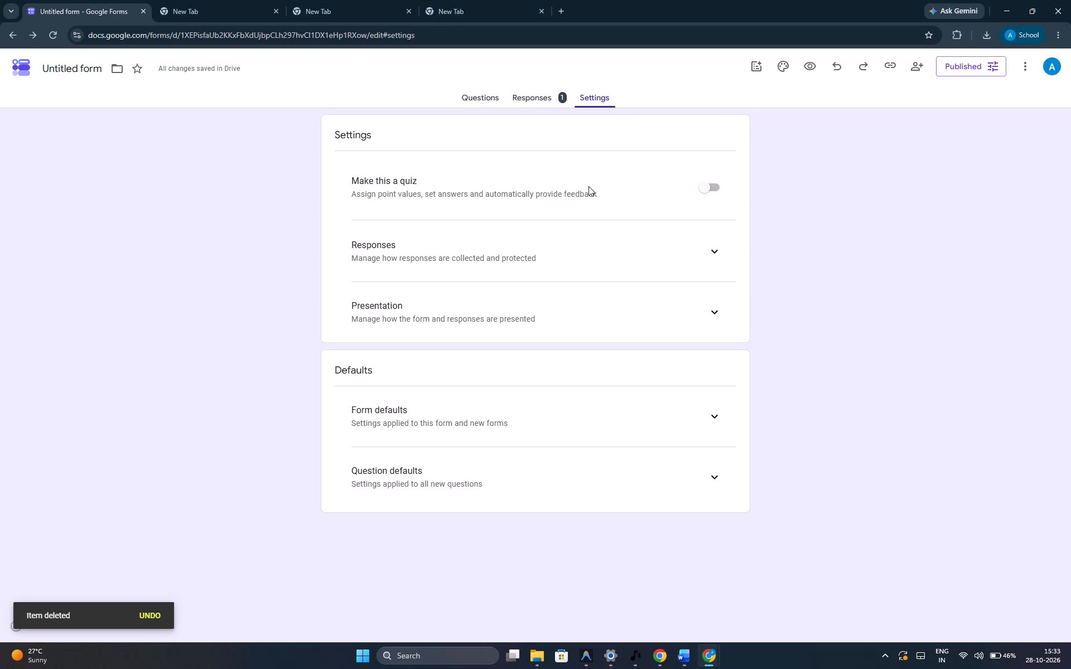